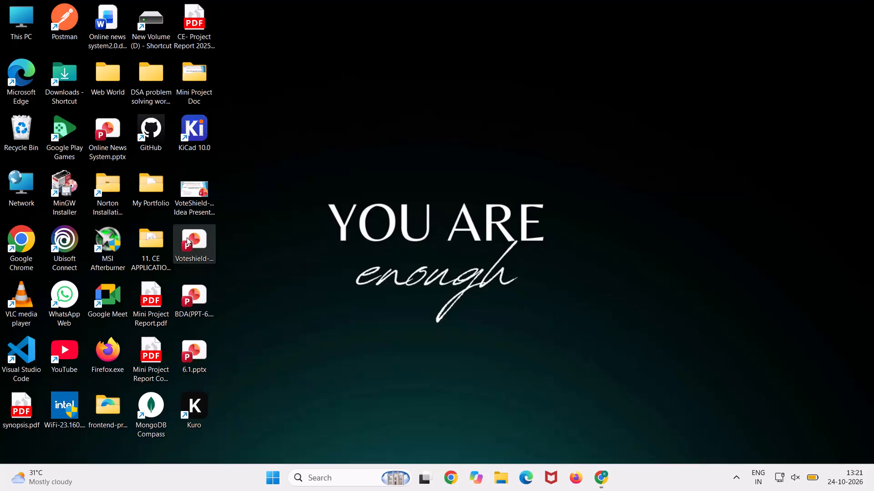
Open the Voteshield-ppt.pptx presentation from the desktop.
double_click(187, 237)
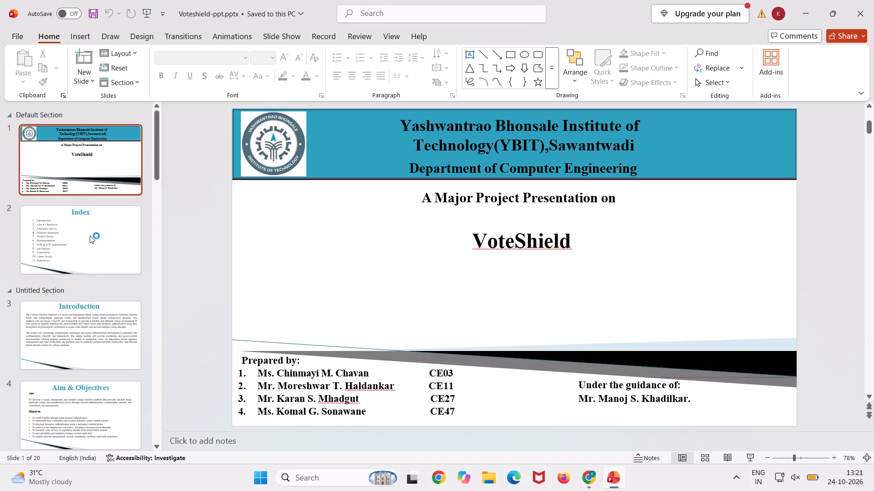
Review the slides in order from the Index through the Project Design, System Flow and ER Diagram slides.
click(82, 238)
key(Down)
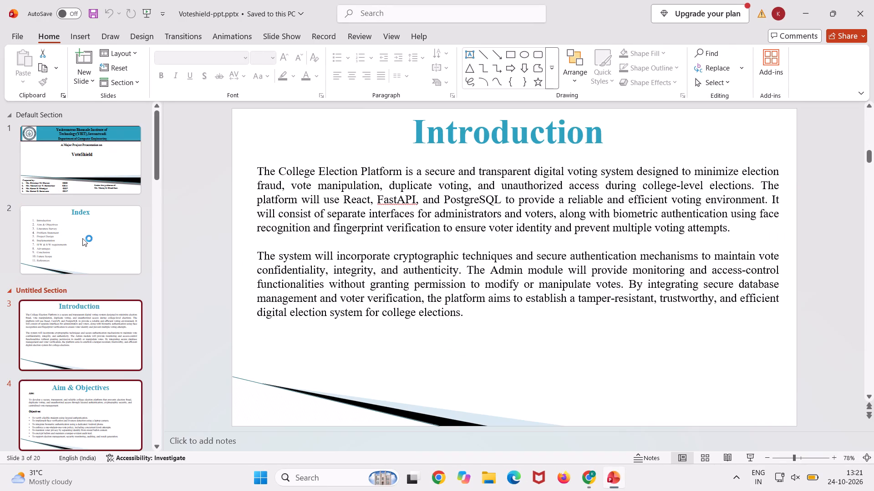
key(Down)
key(Down)
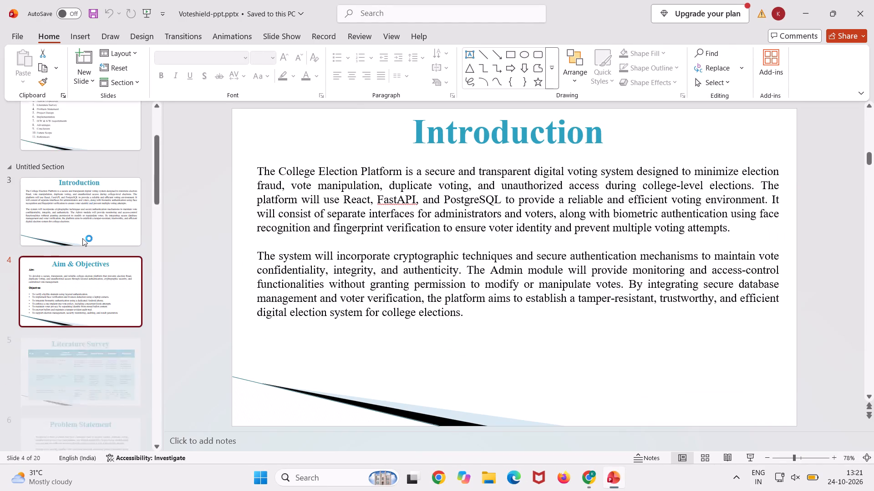
key(Down)
key(Down)
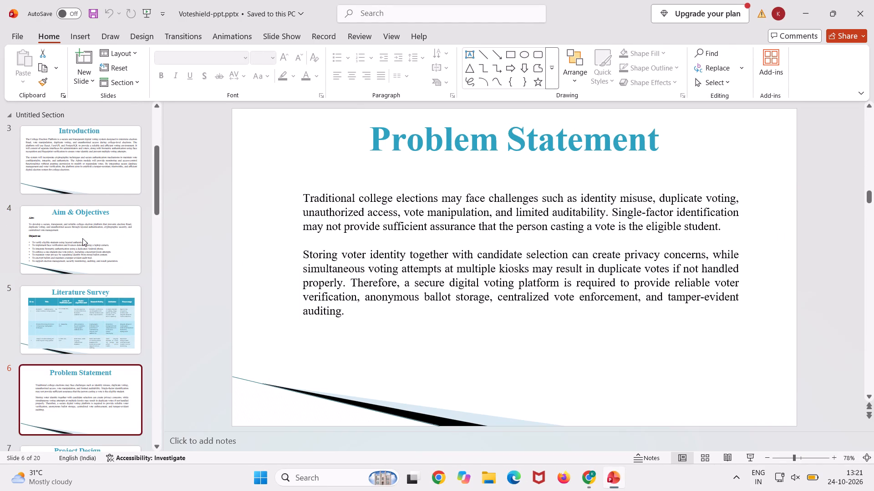
key(Down)
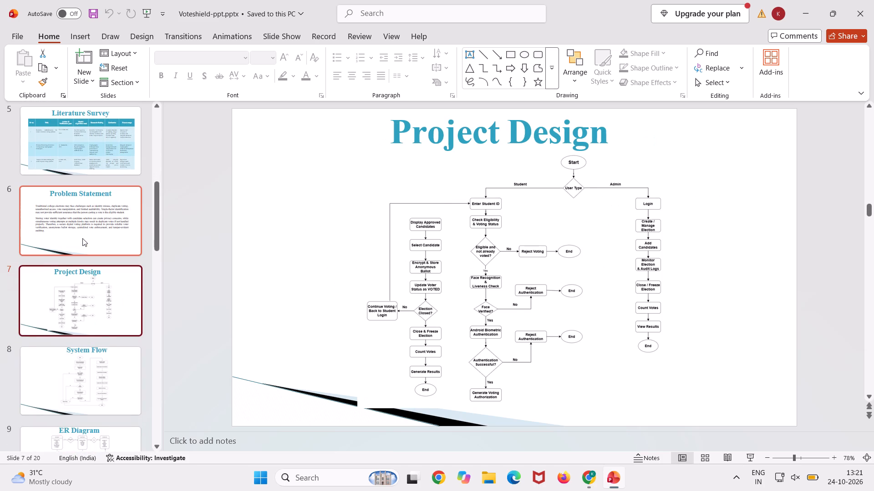
key(Down)
key(Down)
key(Down)
key(Up)
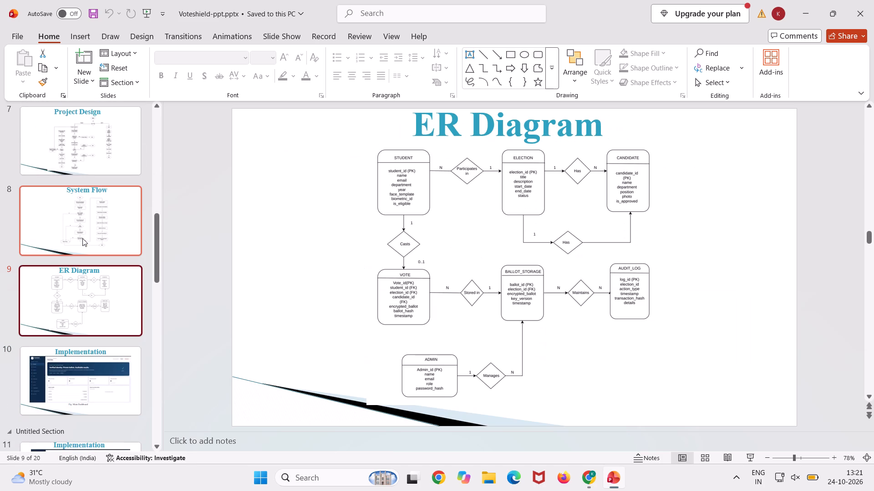
Examine the Implementation slides, comparing the dashboard, Biometrics and PostgreSQL figures with the H/W requirements slide that follows.
key(Down)
key(Down)
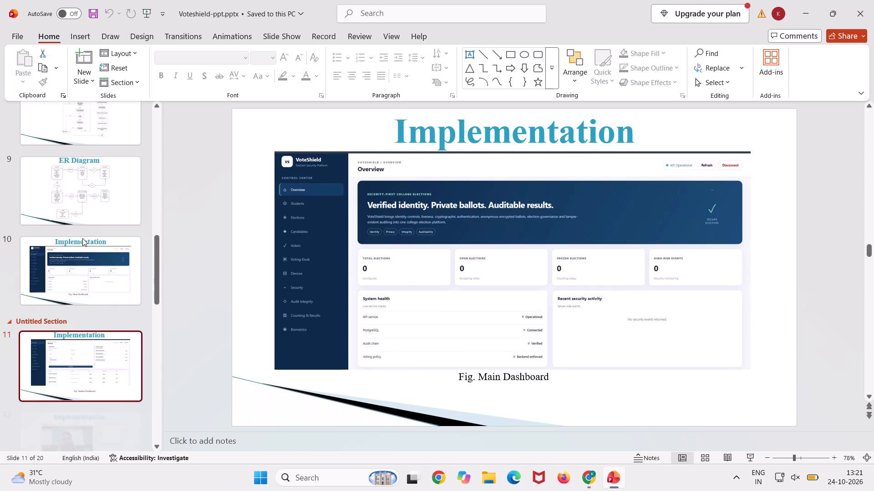
key(Down)
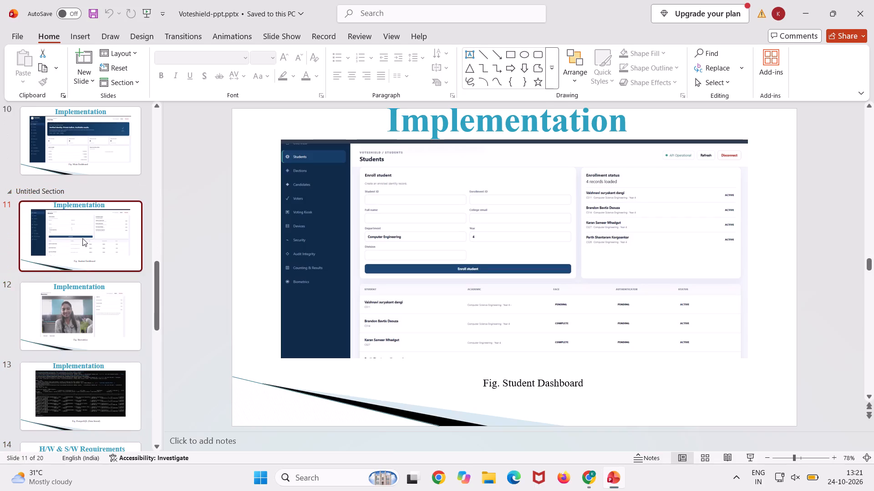
key(Down)
key(Down)
key(Down)
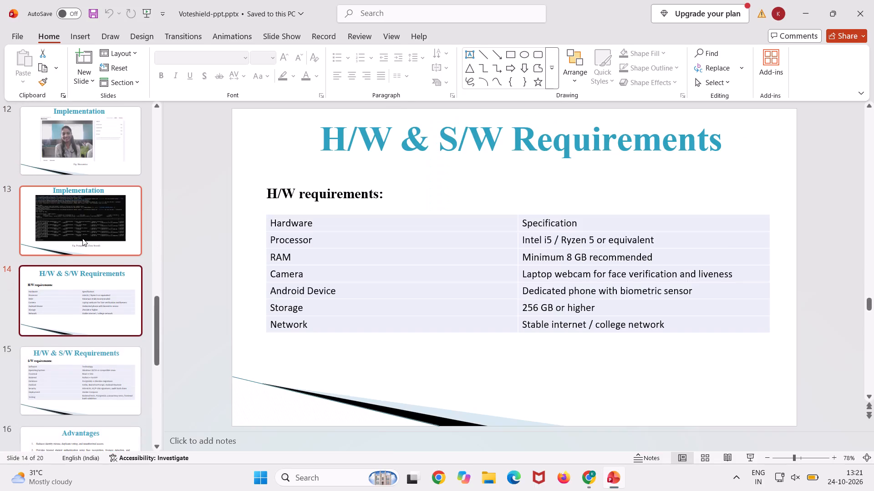
key(Up)
key(Up)
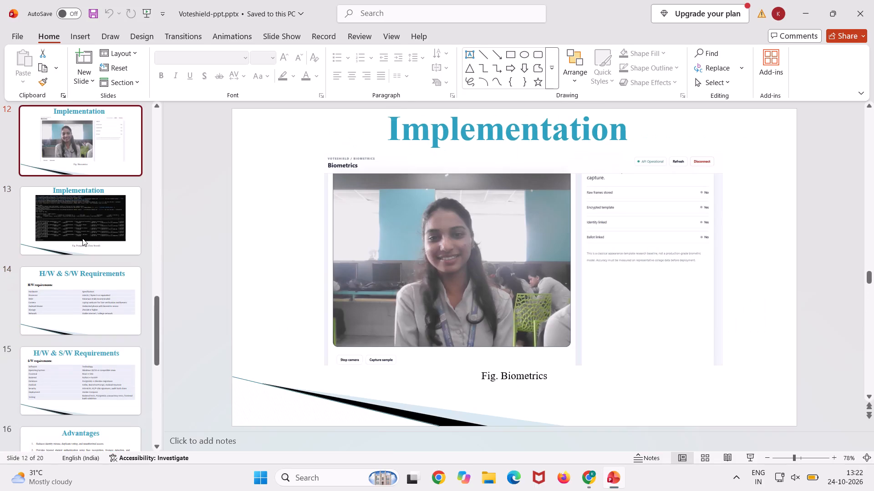
key(Down)
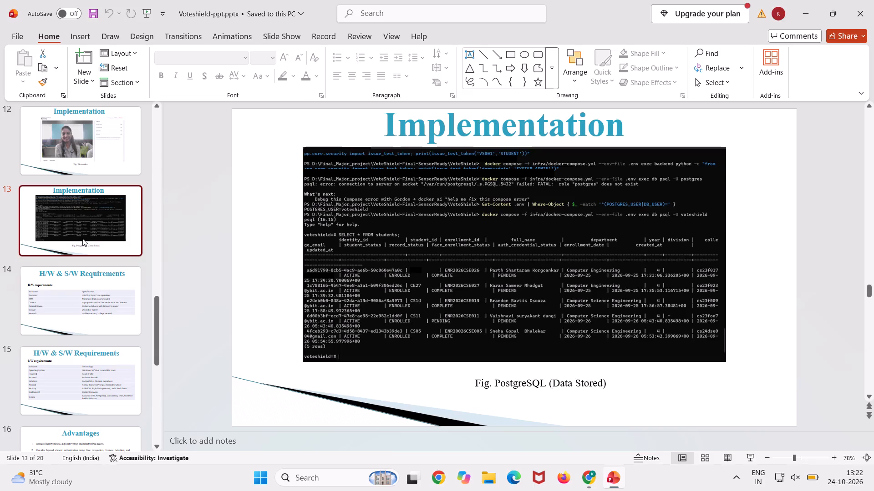
key(Down)
key(Up)
key(Up)
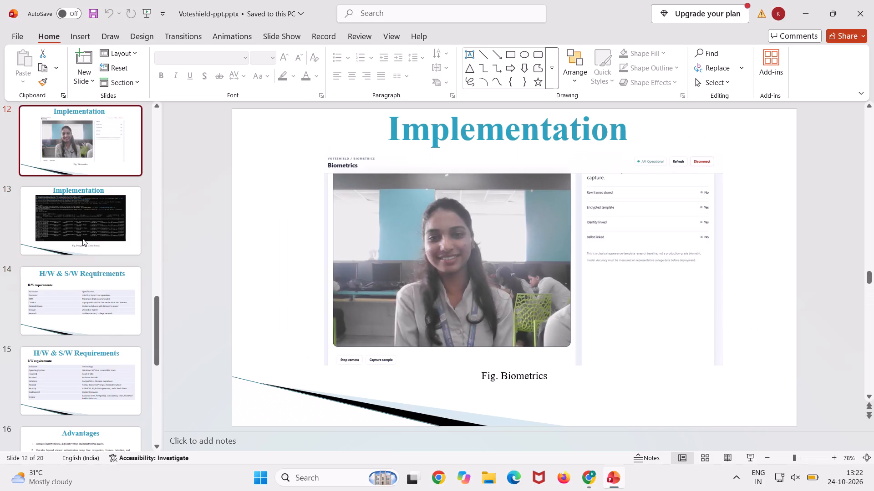
Review the remaining slides from the H/W & S/W Requirements through Advantages, Conclusion, Future Scope and References to the closing slide.
key(Down)
key(Down)
key(Down)
key(Down)
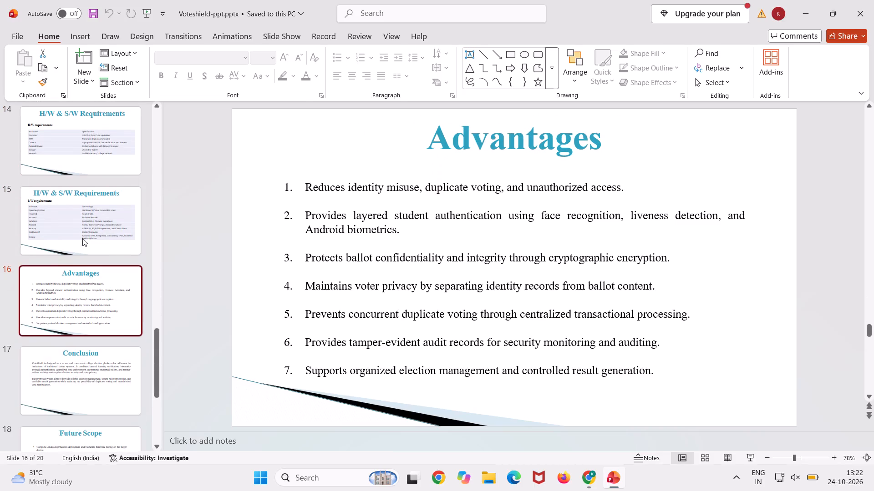
key(Down)
key(Down)
key(Down)
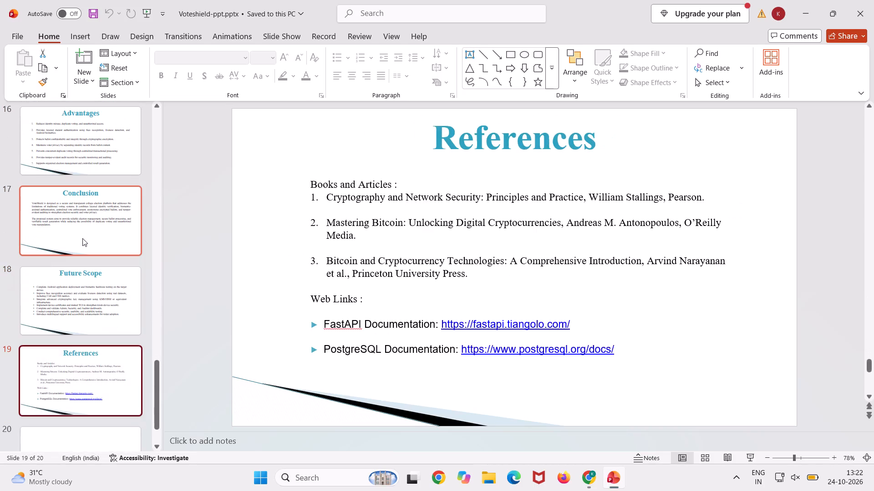
key(Down)
key(Up)
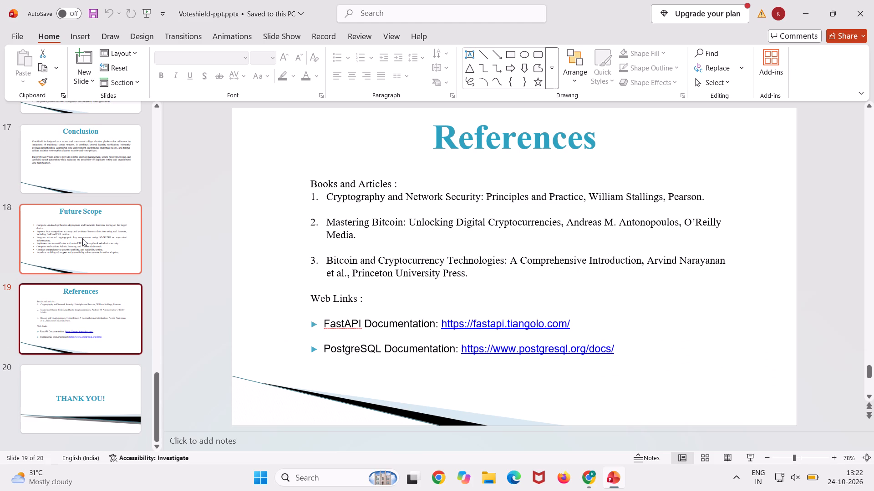
key(Up)
key(Up)
key(Up)
key(Up)
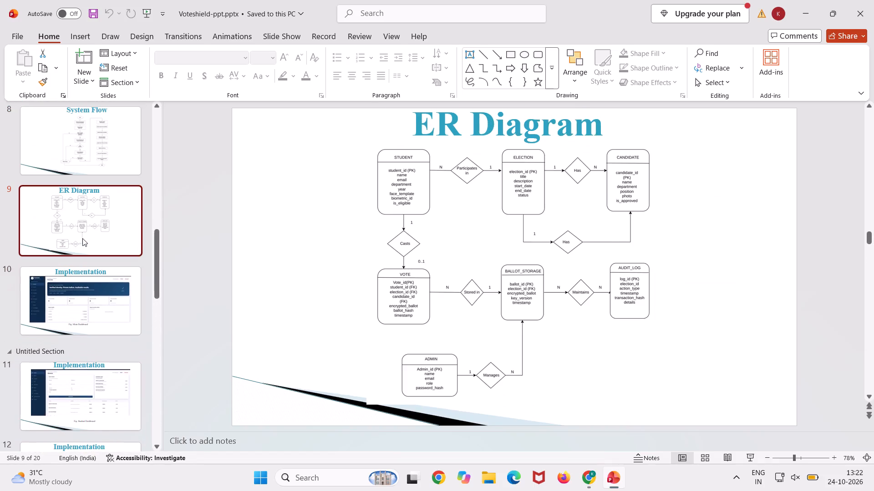
Recheck the System Flow, Project Design and Problem Statement slides, and return through the earlier slides to the title slide.
key(Up)
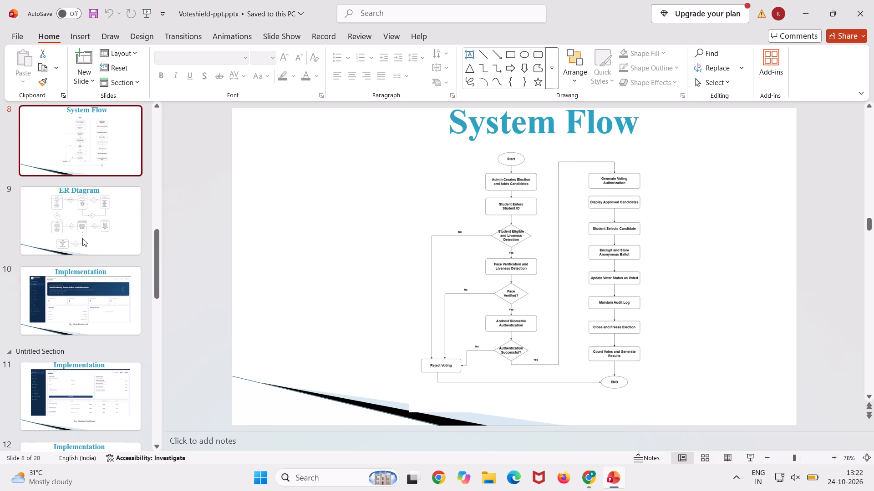
key(Up)
key(Up)
key(Down)
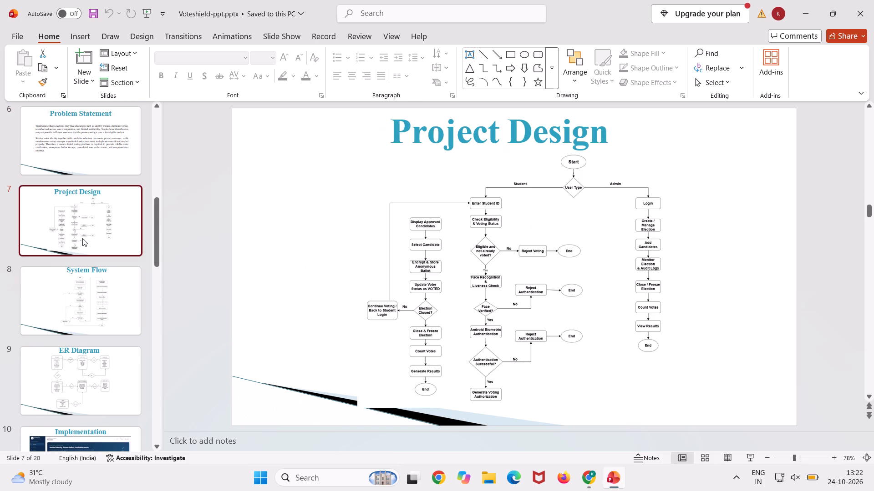
key(Up)
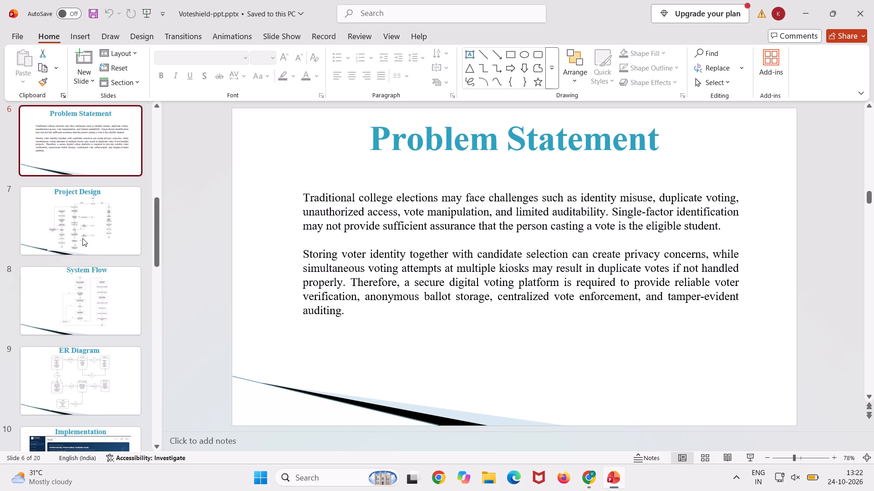
key(Up)
key(Up)
key(Up)
key(Up)
key(Up)
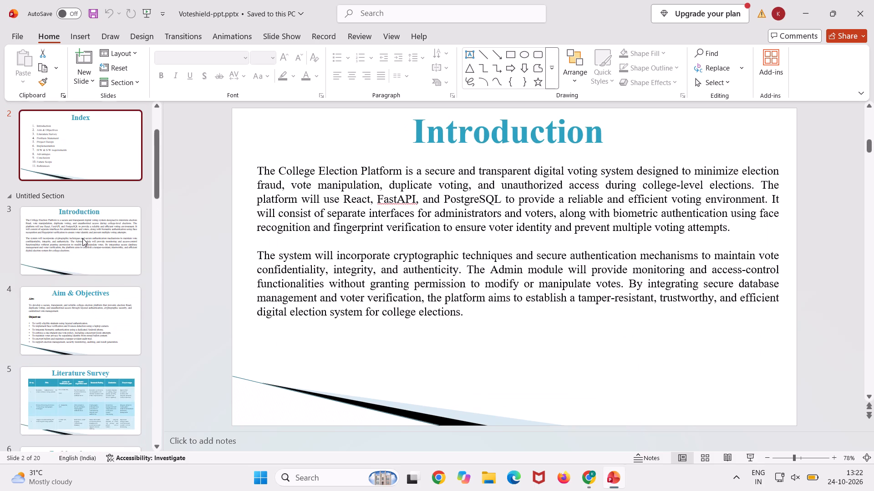
key(Up)
key(Up)
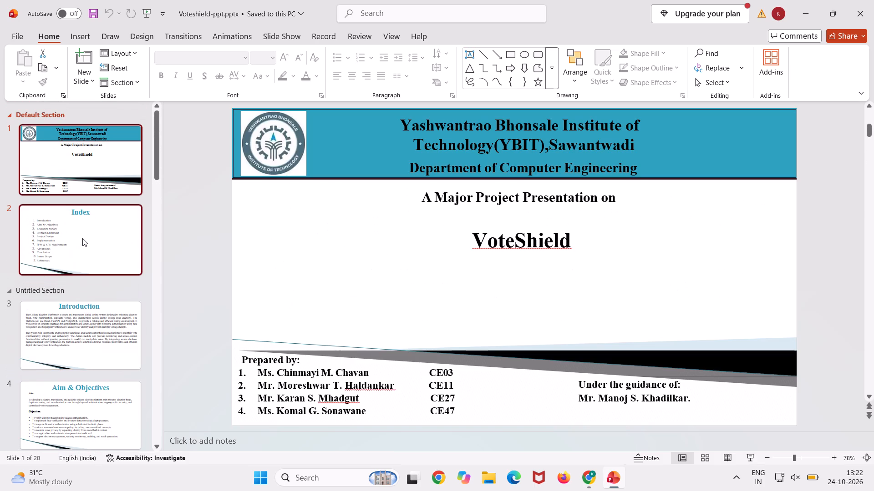
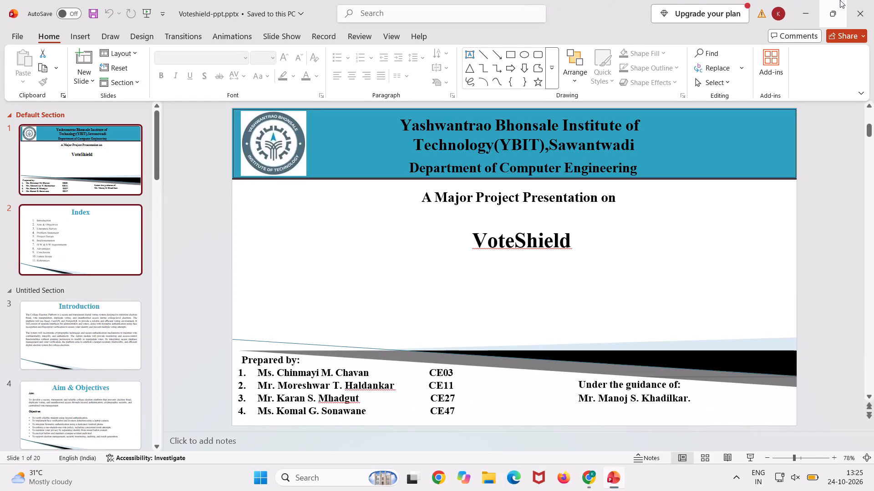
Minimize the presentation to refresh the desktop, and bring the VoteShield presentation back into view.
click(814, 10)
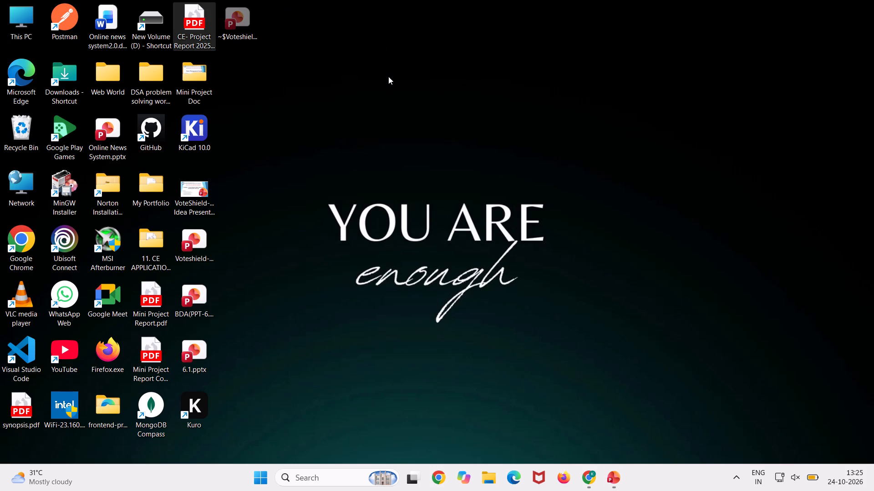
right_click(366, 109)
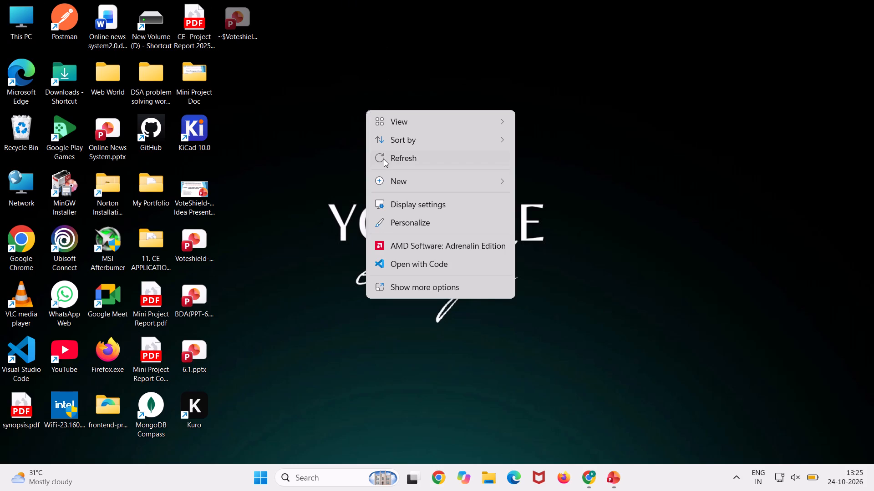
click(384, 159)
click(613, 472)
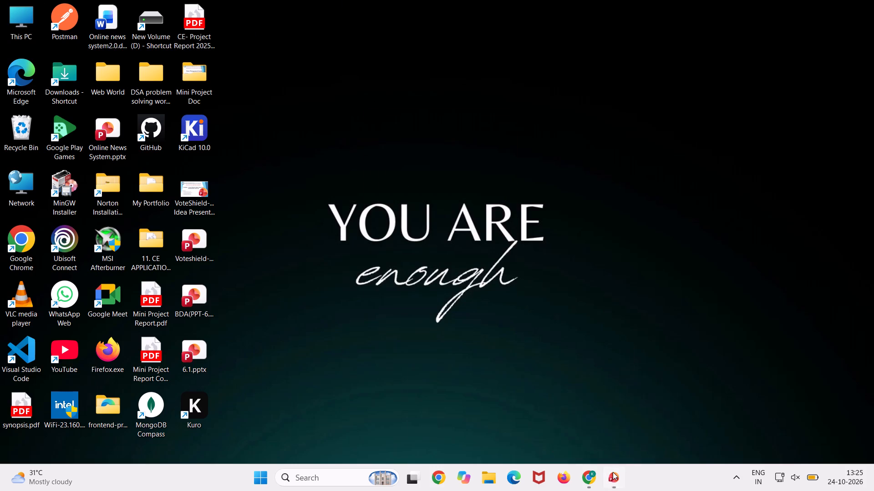
Look again at the Index and Introduction slides, moving on from the title slide.
key(Down)
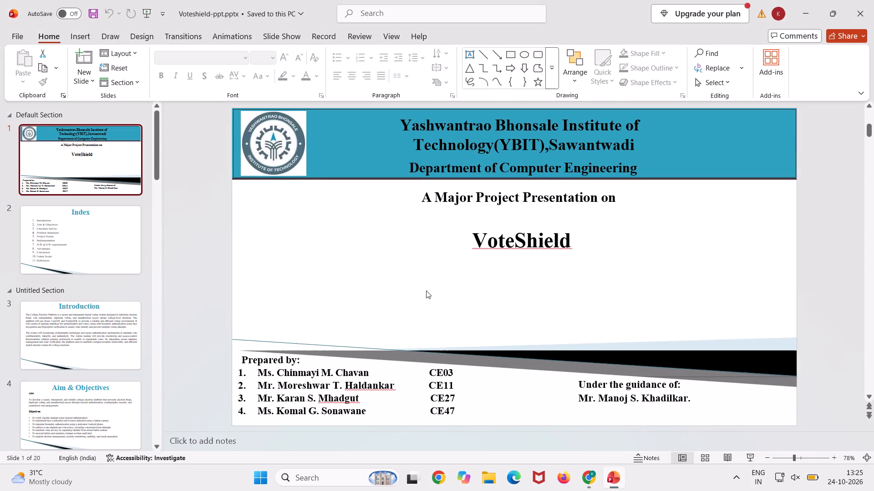
key(Down)
key(Down)
key(Up)
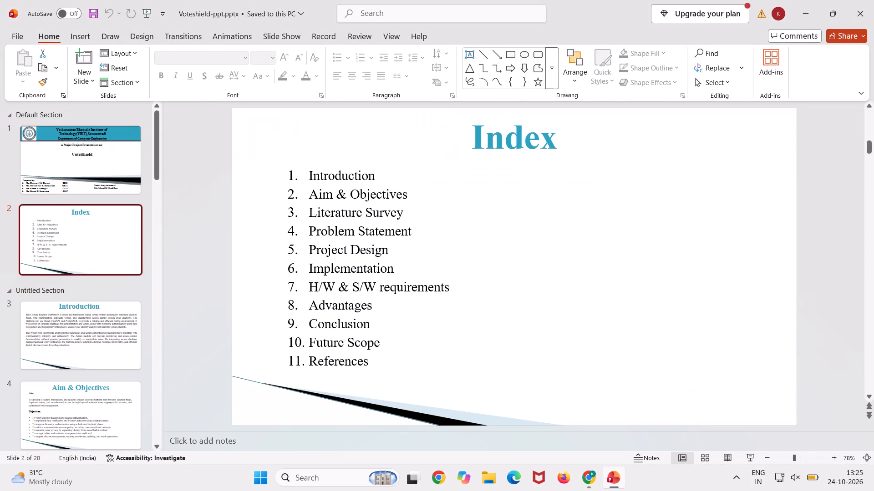
key(Down)
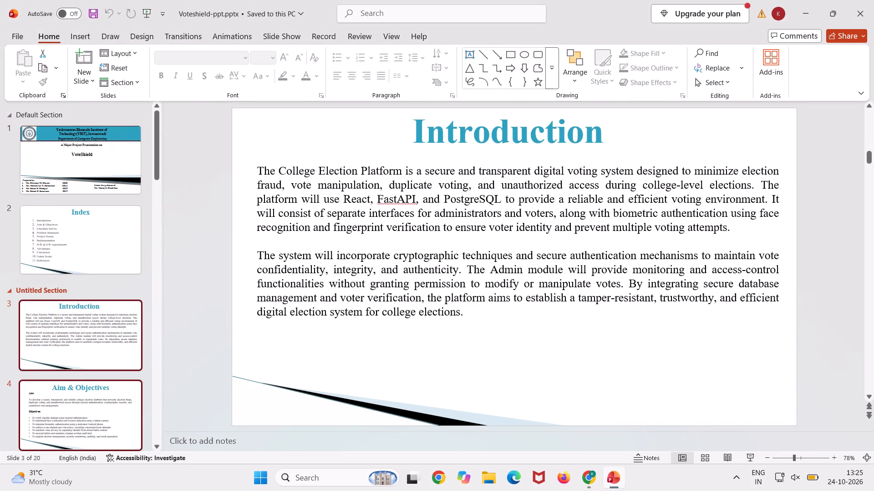
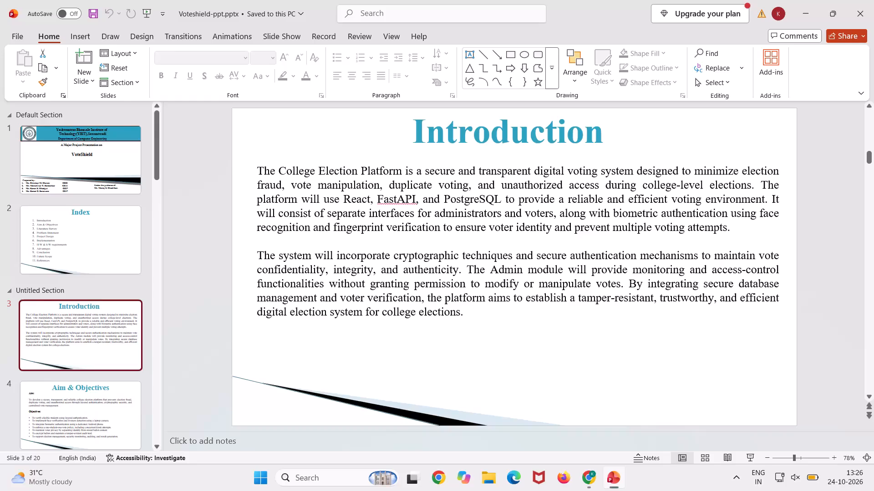
Look through the slides after Introduction, from Aim & Objectives through to the closing THANK YOU! slide.
key(Down)
key(Down)
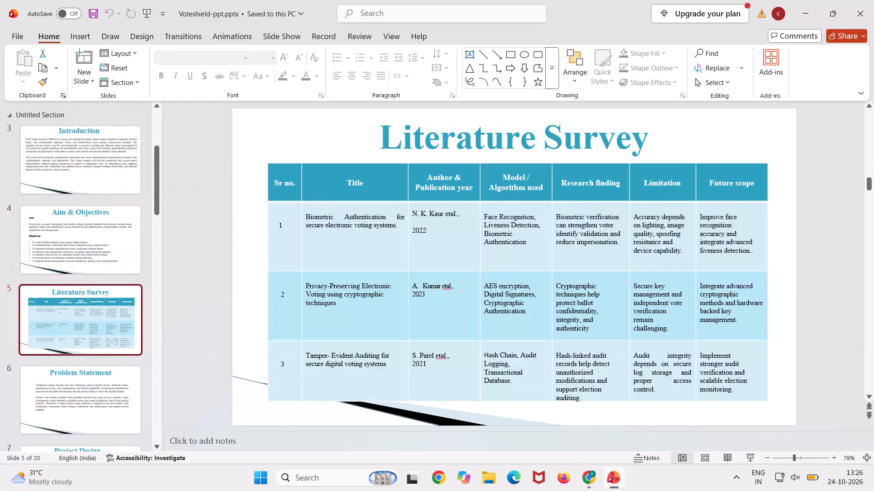
key(Down)
key(Down)
key(Down)
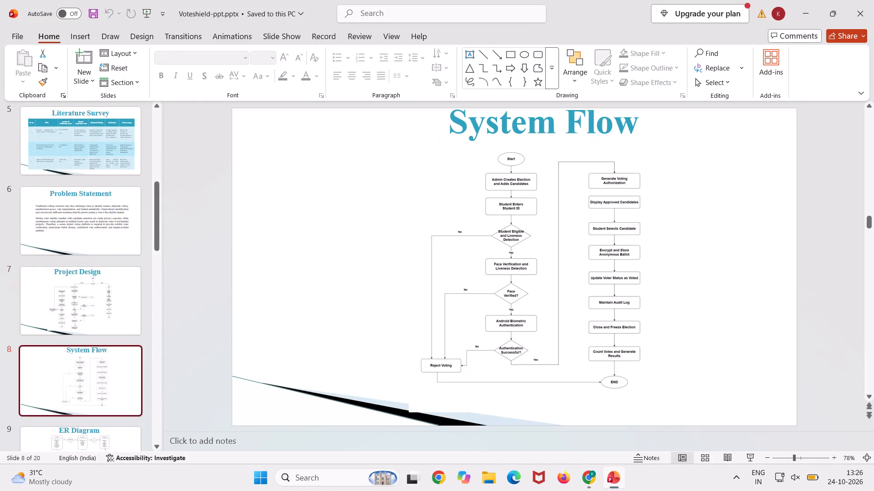
key(Down)
key(Down)
key(Down)
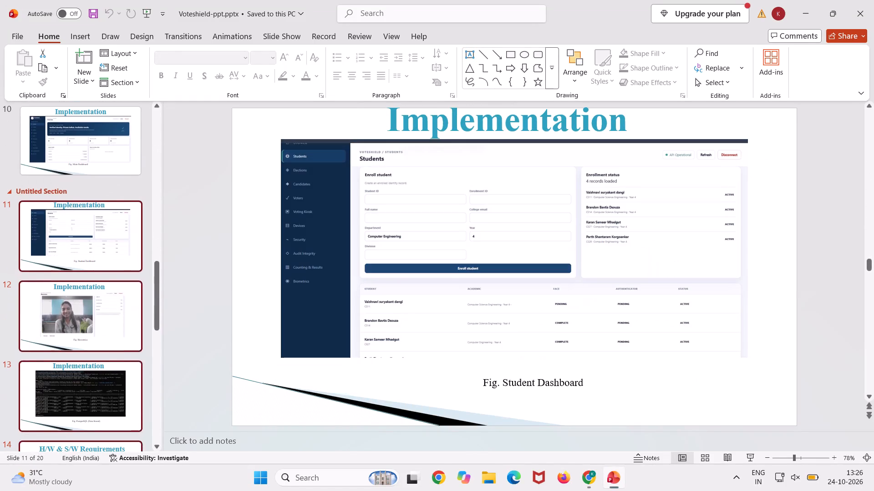
key(Down)
key(Down)
key(Down)
key(Down)
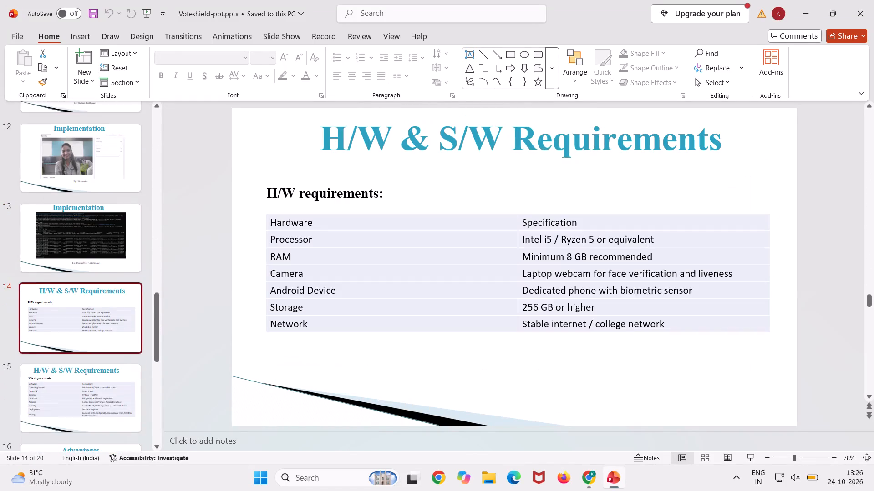
key(Down)
key(Down)
key(Down)
key(Down)
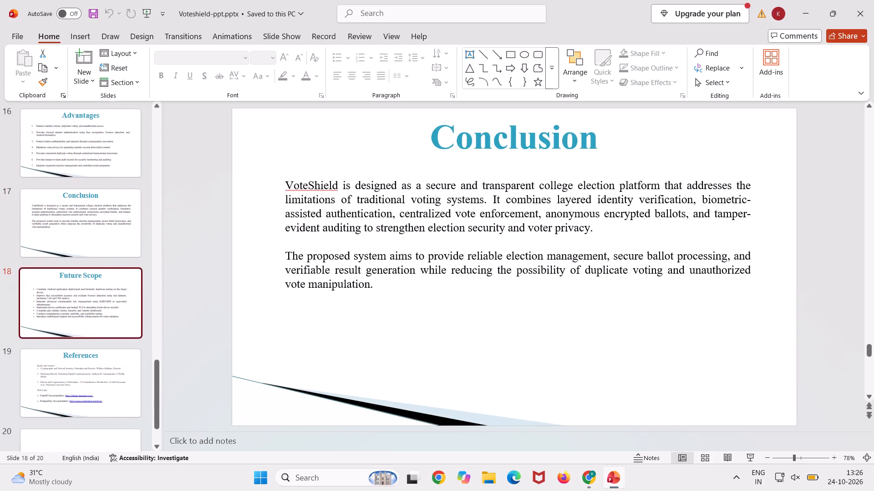
key(Down)
key(Down)
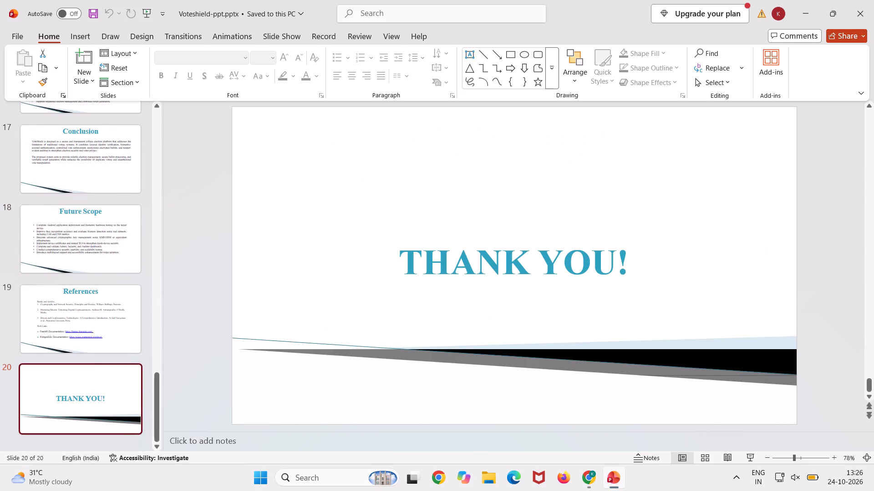
key(Down)
Go back through the slides in reverse order from the closing slide to the VoteShield title slide.
key(Up)
key(Up)
key(Up)
key(Up)
key(Up)
key(Up)
key(Up)
key(Up)
key(Up)
key(Up)
key(Up)
key(Up)
key(Up)
key(Up)
key(Up)
key(Up)
key(Up)
key(Up)
key(Up)
key(Up)
key(Up)
key(Up)
key(Up)
key(Up)
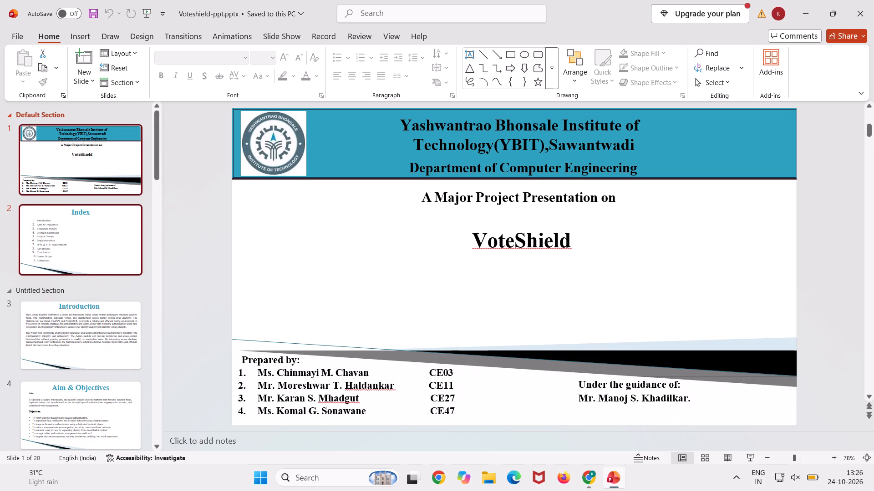
Start the slide show from the title slide and view the slides up to the Main Dashboard Implementation slide.
click(751, 458)
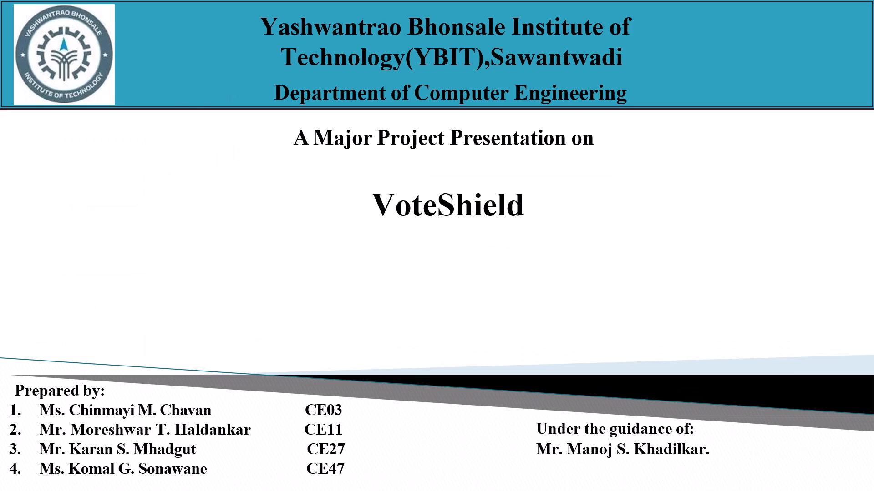
key(Right)
key(Right)
key(Right)
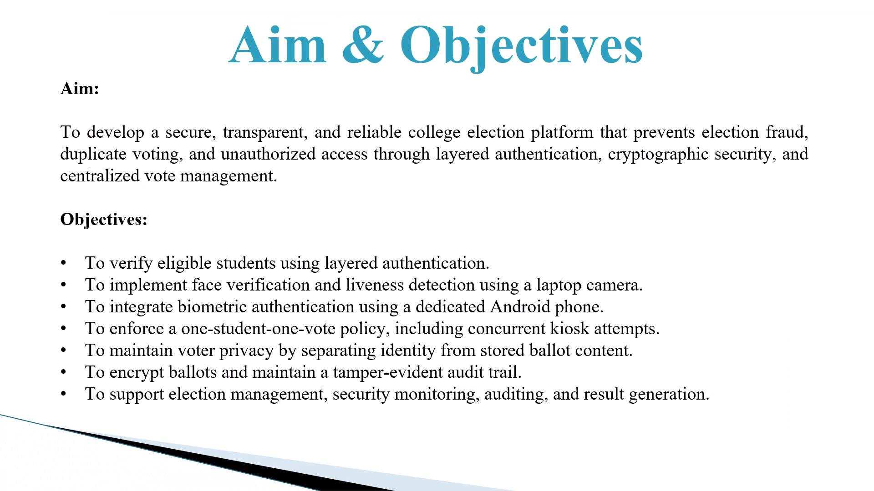
key(Right)
key(Right)
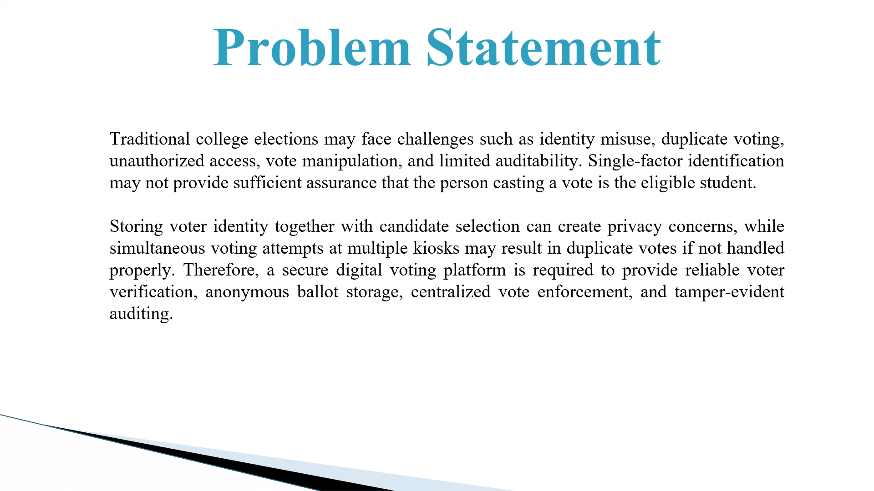
key(Right)
key(Right)
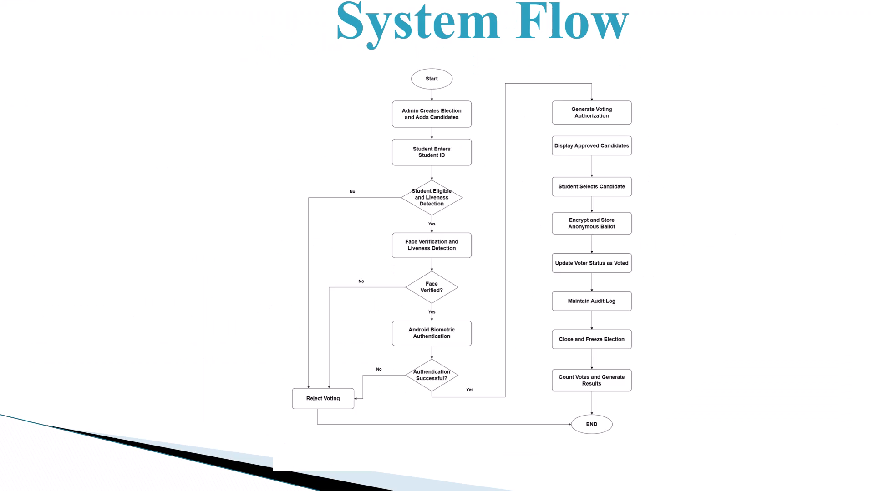
key(Right)
key(Right)
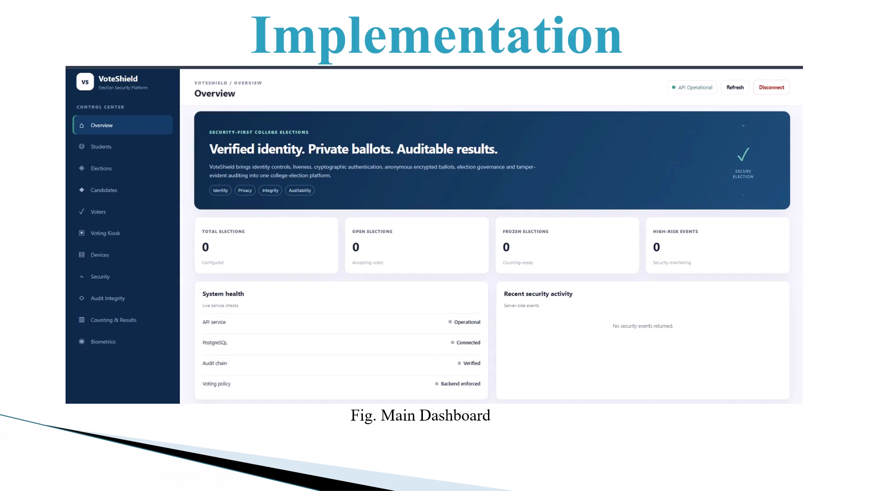
Revisit the Project Design, System Flow and ER Diagram slides in the slide show, returning to the Main Dashboard slide.
key(Left)
key(Left)
key(Left)
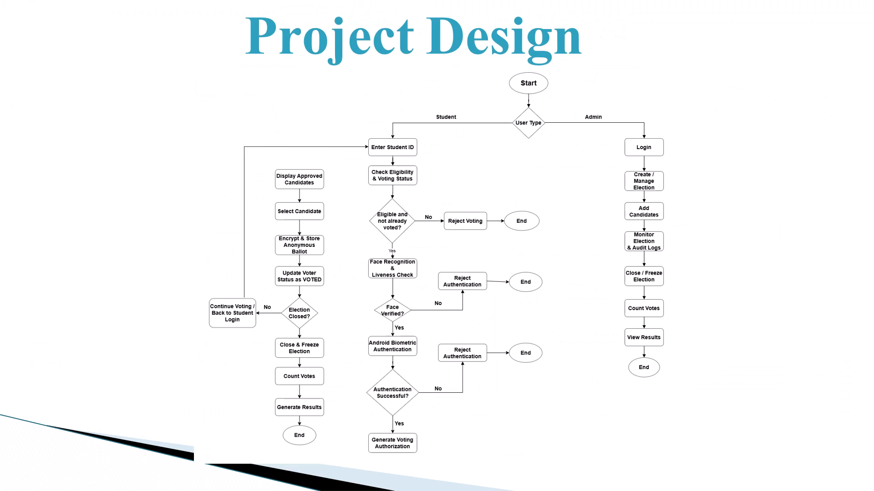
key(Right)
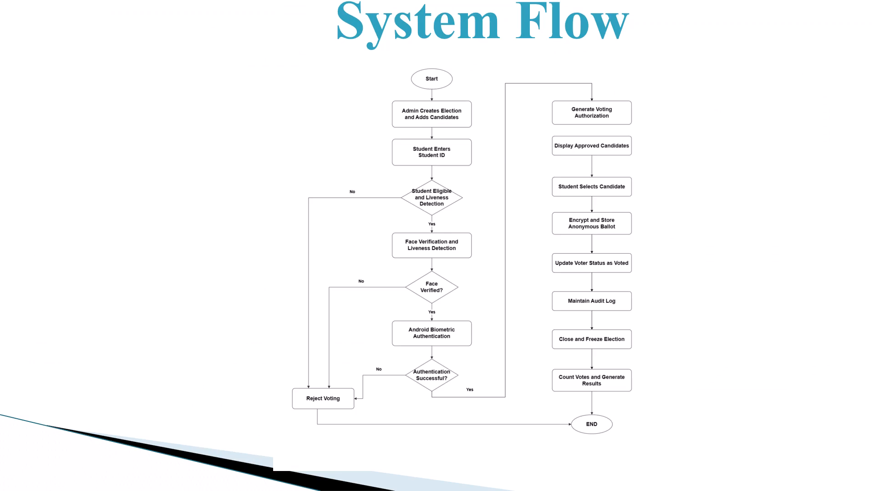
key(Right)
key(Right)
key(Left)
key(Right)
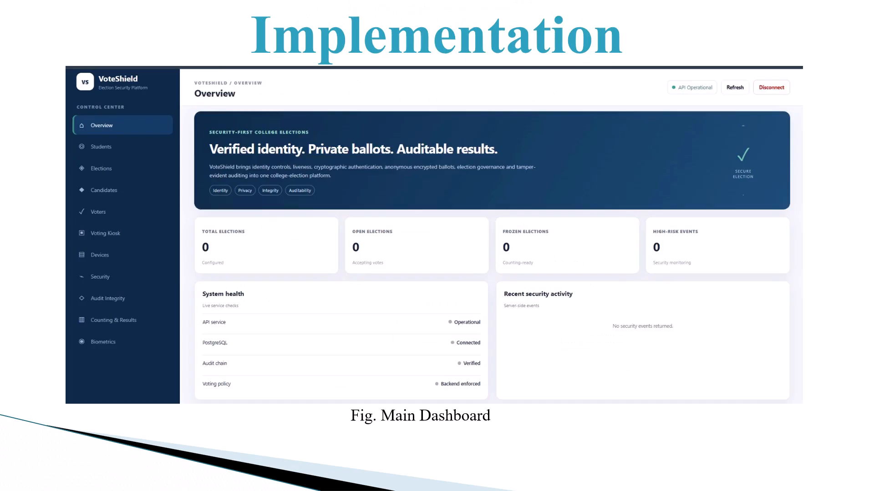
View the rest of the slide show, from the Student Dashboard Implementation slide through References to the closing slide.
key(Right)
key(Right)
key(Right)
key(Right)
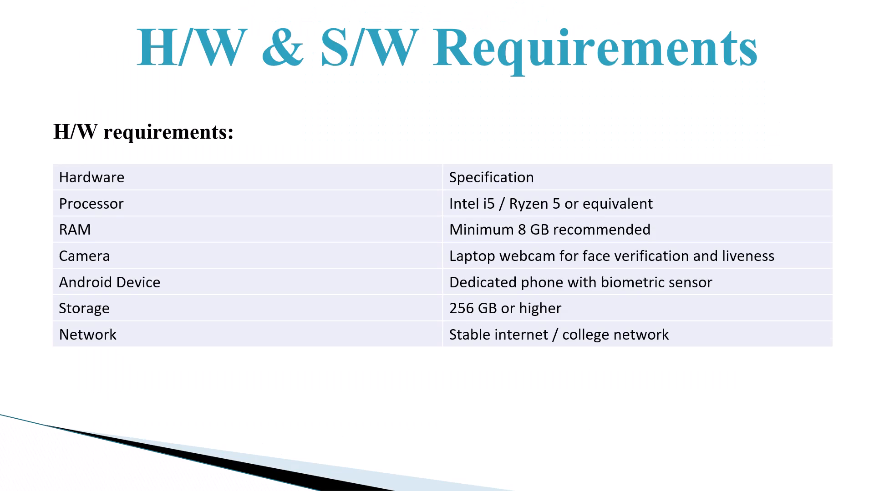
key(Right)
key(Down)
key(Down)
key(Down)
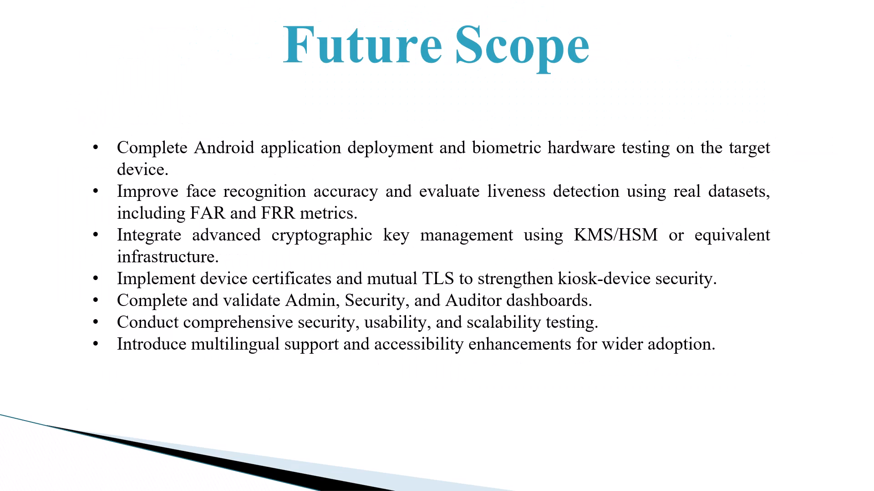
key(Down)
key(Down)
key(Up)
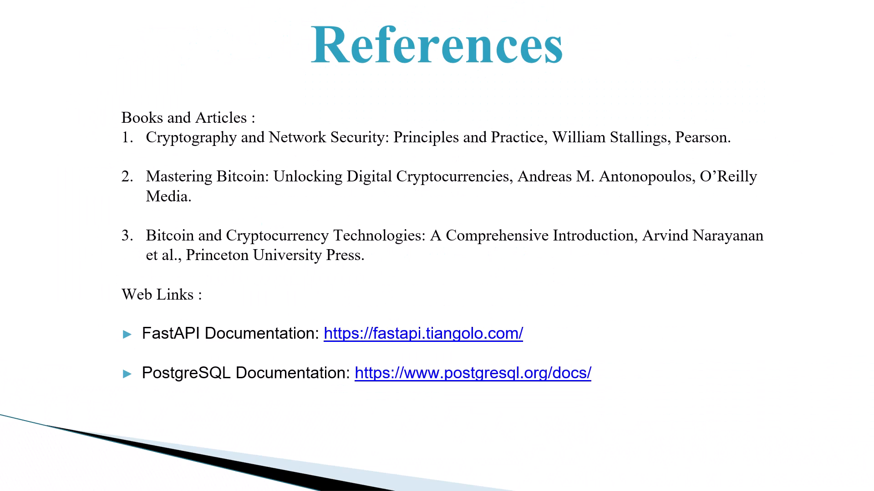
key(Up)
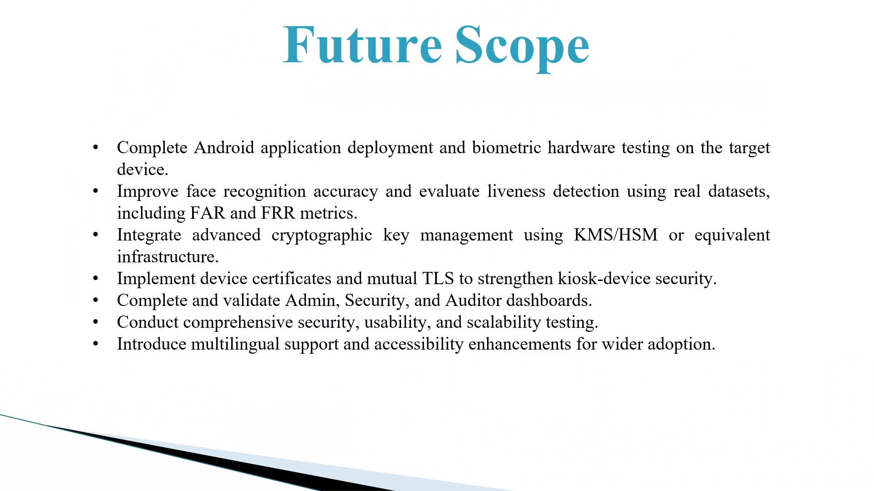
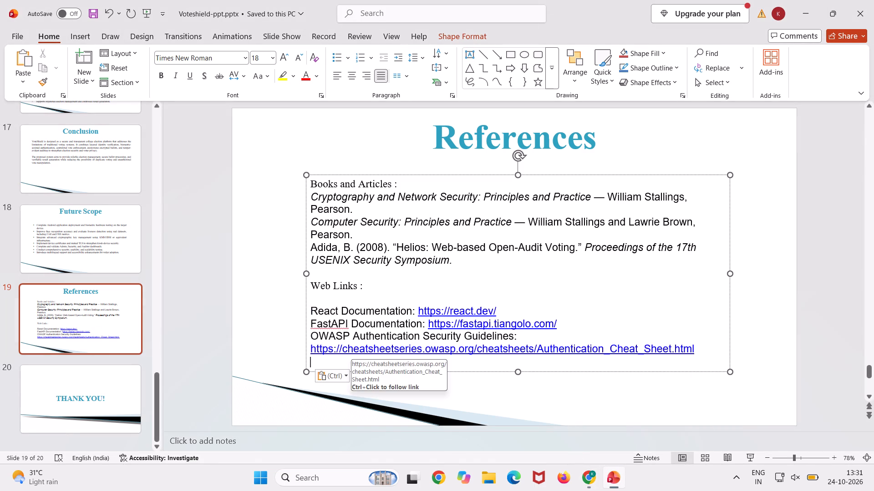
Remove the OWASP Authentication Security Guidelines entry with its link, and separate the React and FastAPI entries with a blank line.
drag(311, 333, 601, 331)
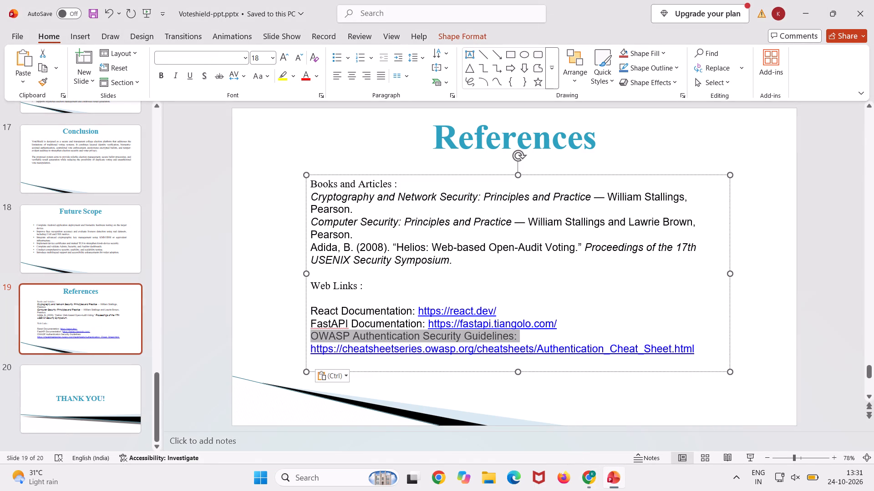
drag(601, 331, 714, 354)
key(BackSpace)
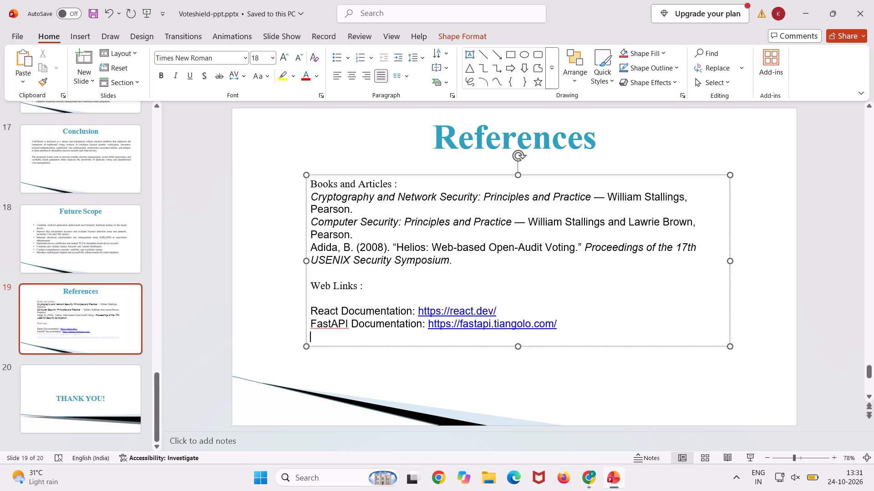
click(499, 306)
key(Return)
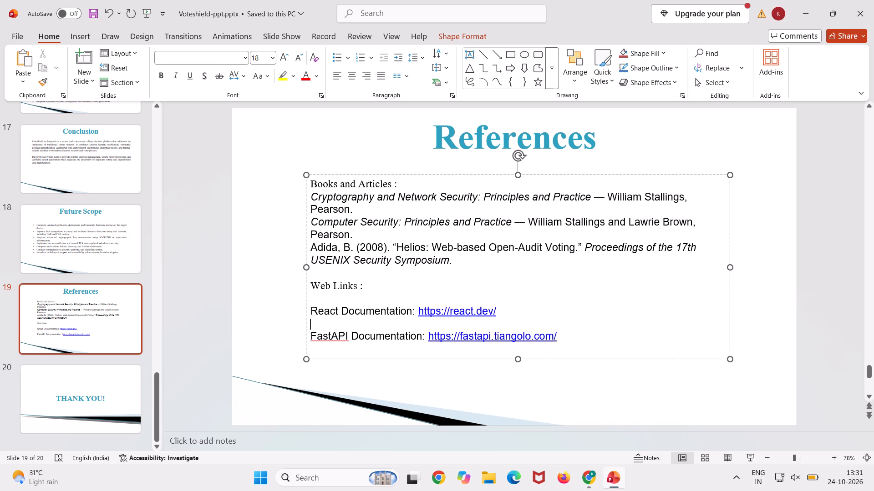
Set the font of the React and FastAPI documentation entries to Times New Roman.
drag(560, 337, 323, 310)
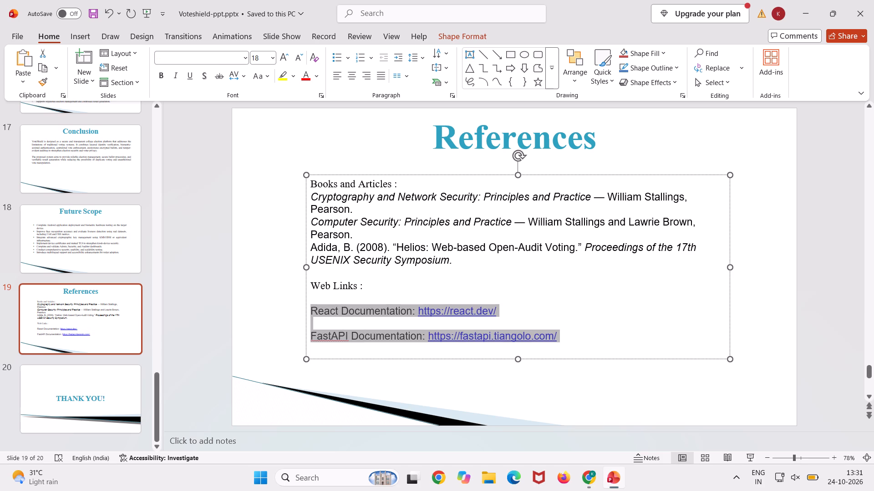
drag(323, 310, 323, 309)
click(241, 62)
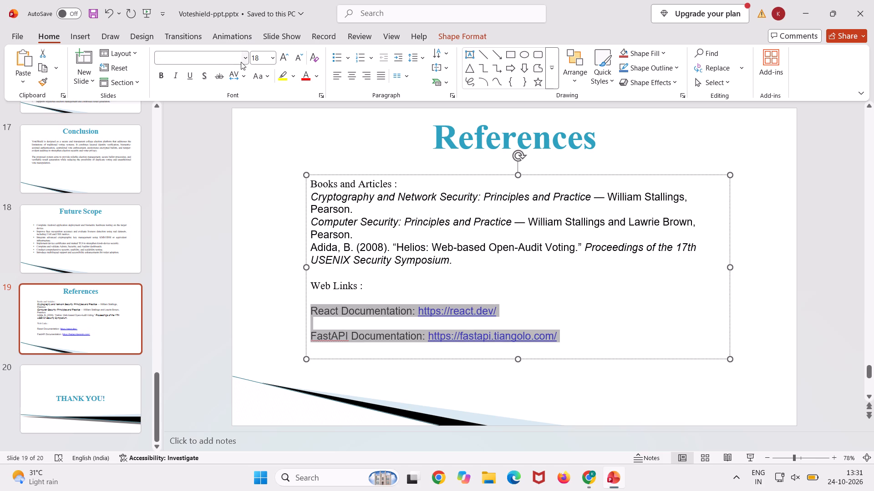
click(245, 62)
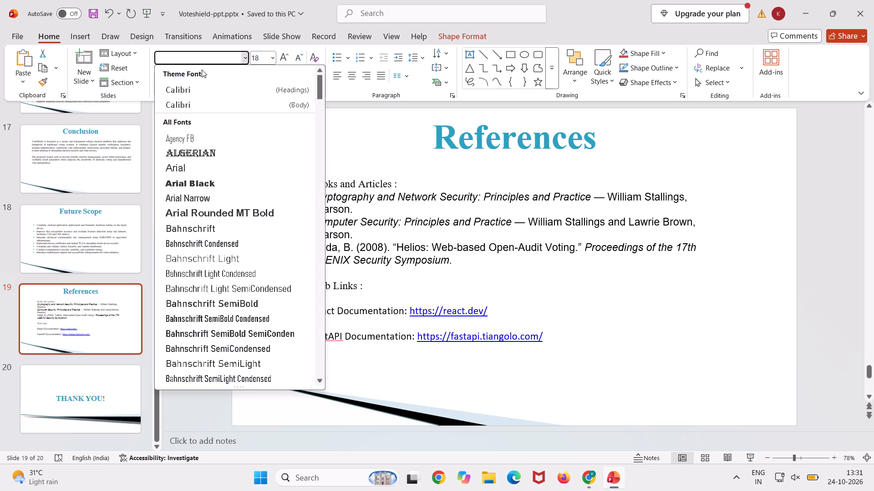
text(times)
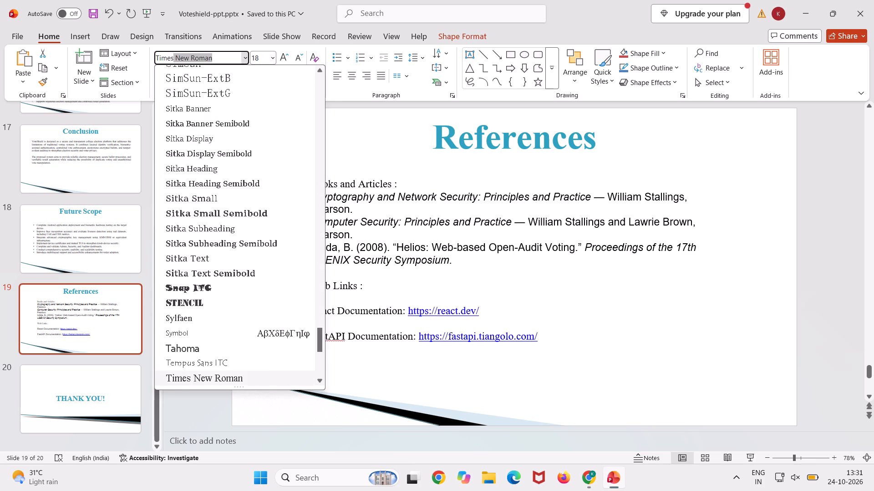
key(Return)
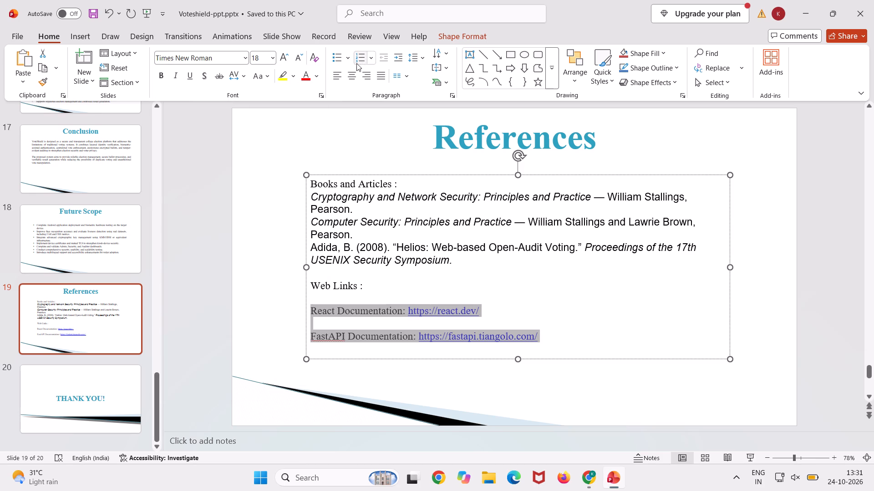
Choose the Black Right-Pointing Pointer symbol (25BA) in light blue as the custom bullet for the React and FastAPI entries.
click(348, 56)
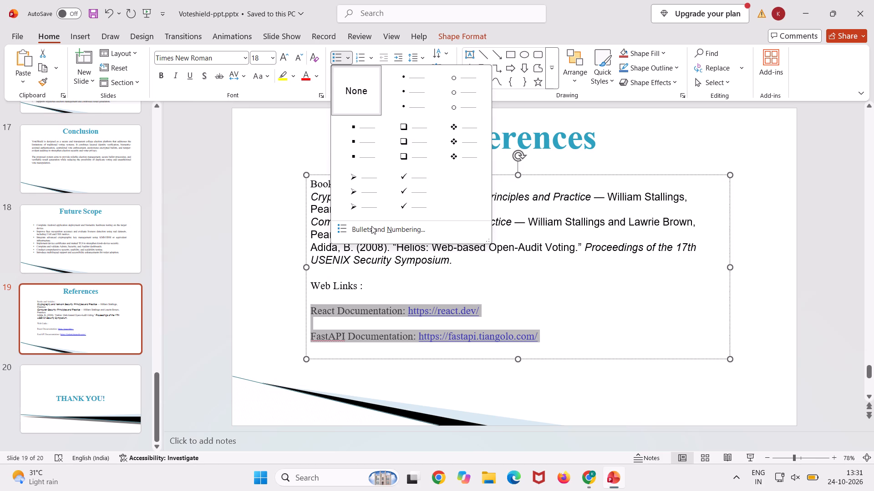
click(371, 228)
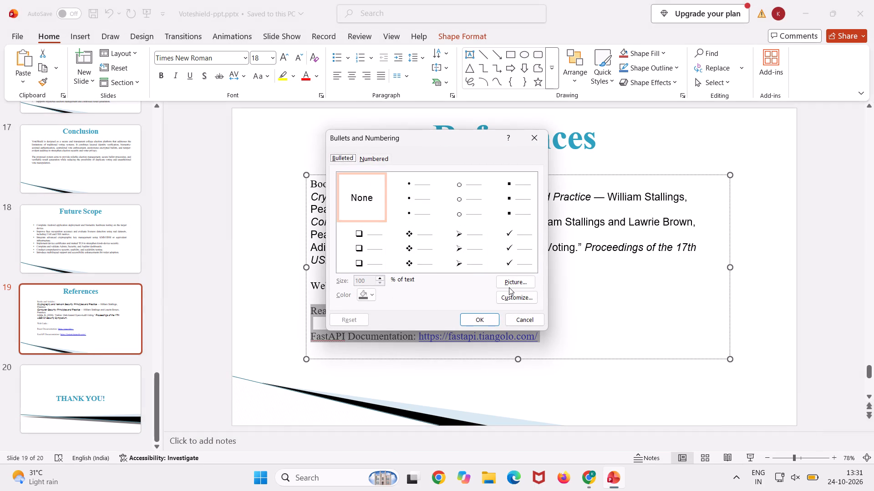
click(506, 293)
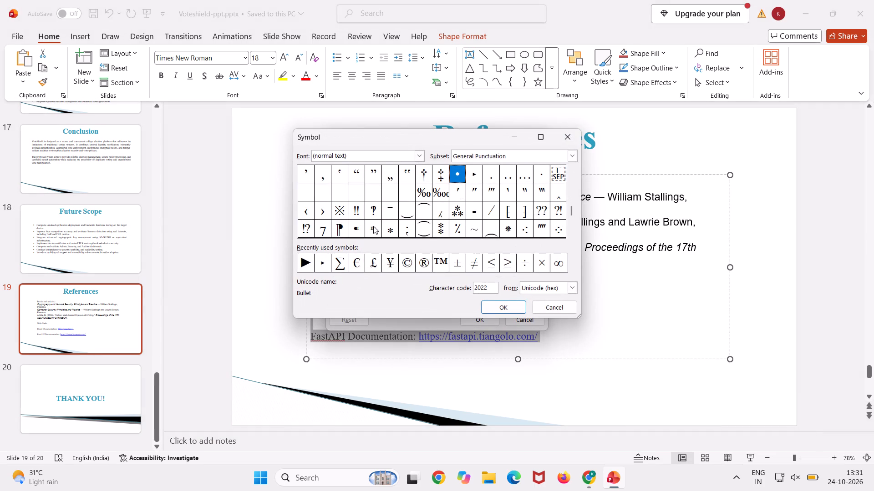
click(304, 266)
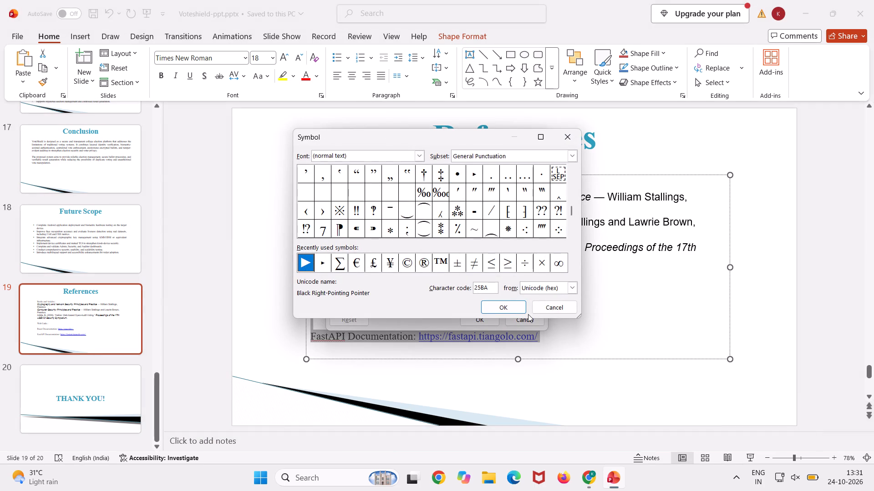
click(504, 307)
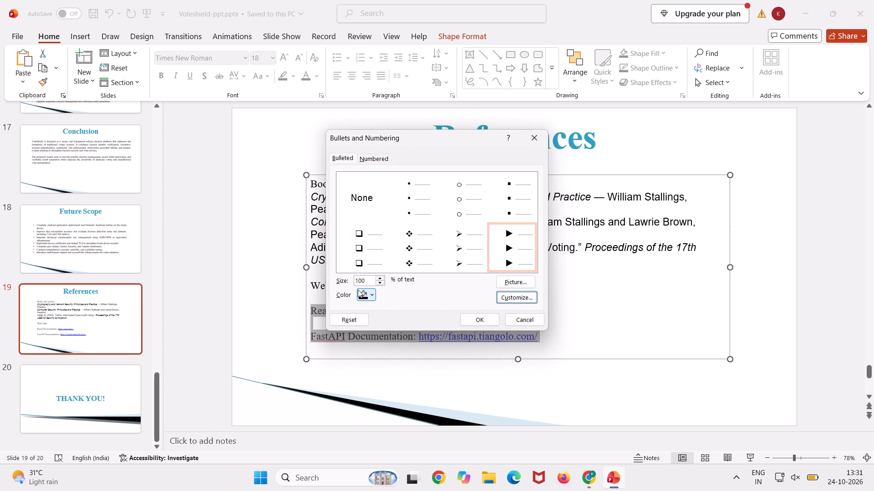
click(370, 292)
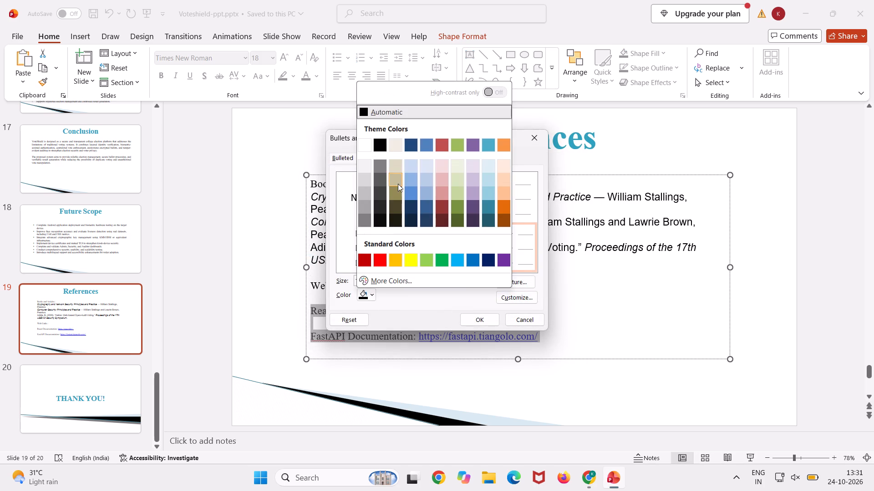
click(453, 258)
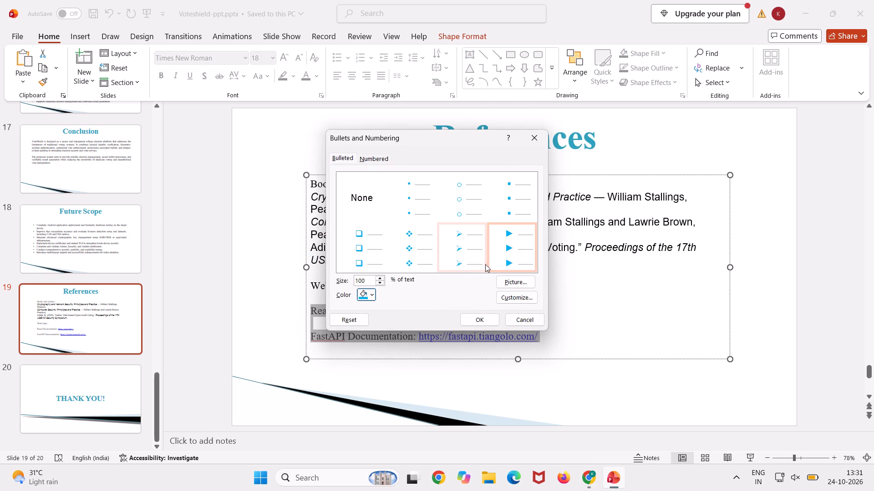
Reduce the custom bullet's size to about 75% of text and apply the bullets to the web link entries.
triple_click(381, 283)
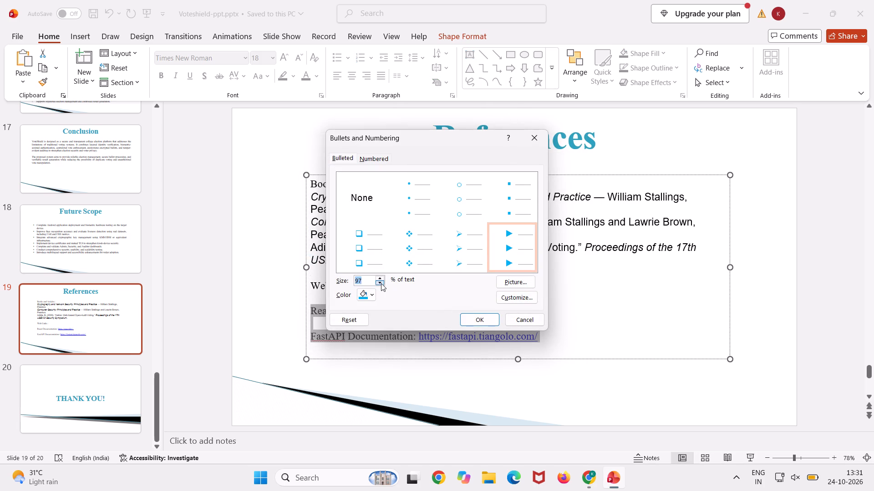
triple_click(381, 283)
triple_click(381, 283)
triple_click(381, 283)
triple_click(381, 283)
triple_click(381, 283)
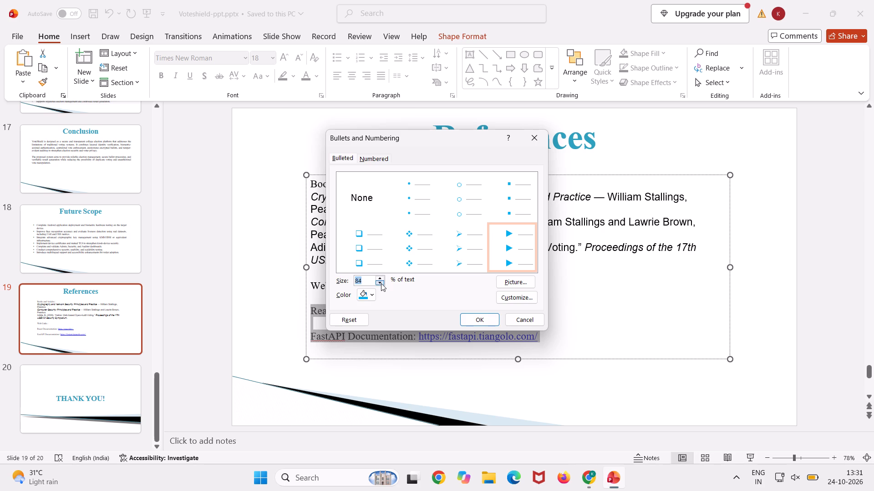
triple_click(381, 283)
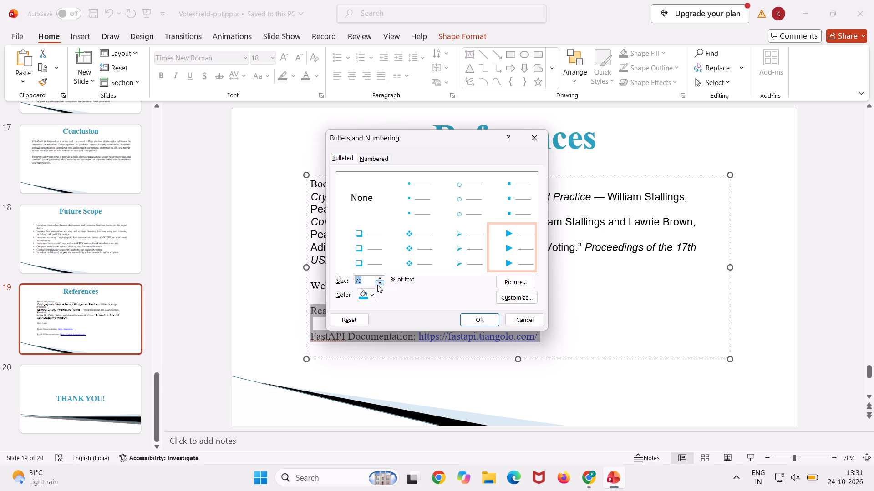
triple_click(377, 285)
double_click(377, 285)
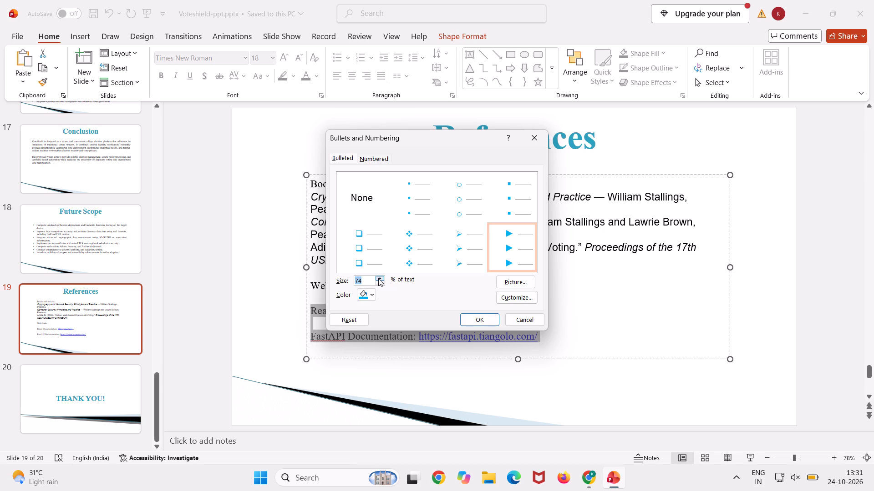
click(378, 278)
click(480, 323)
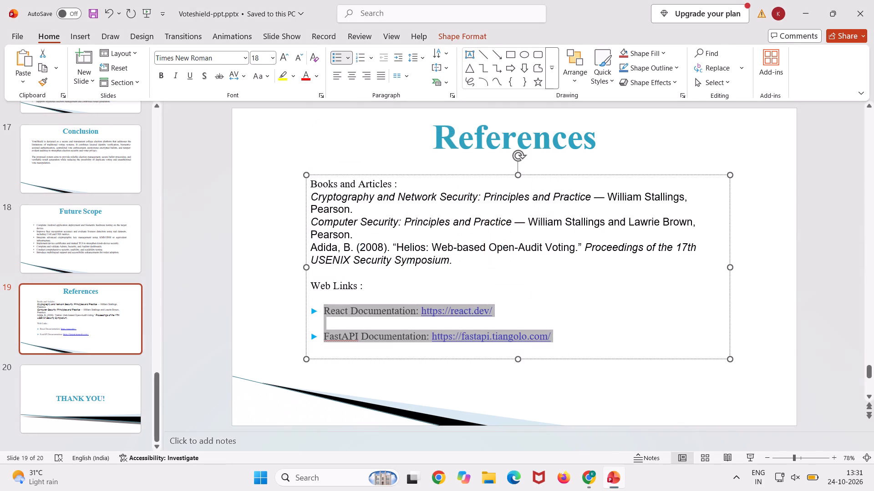
click(577, 321)
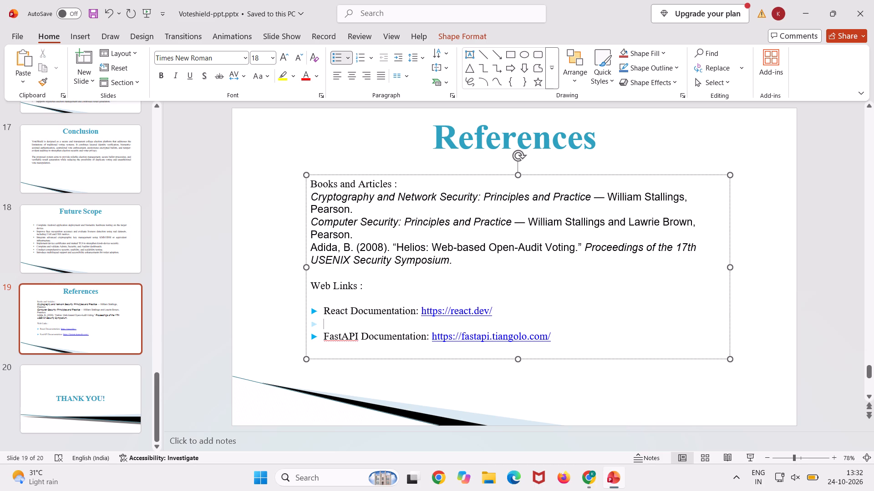
Set the font of the three Books and Articles entries to Times New Roman.
drag(464, 261, 311, 199)
click(245, 61)
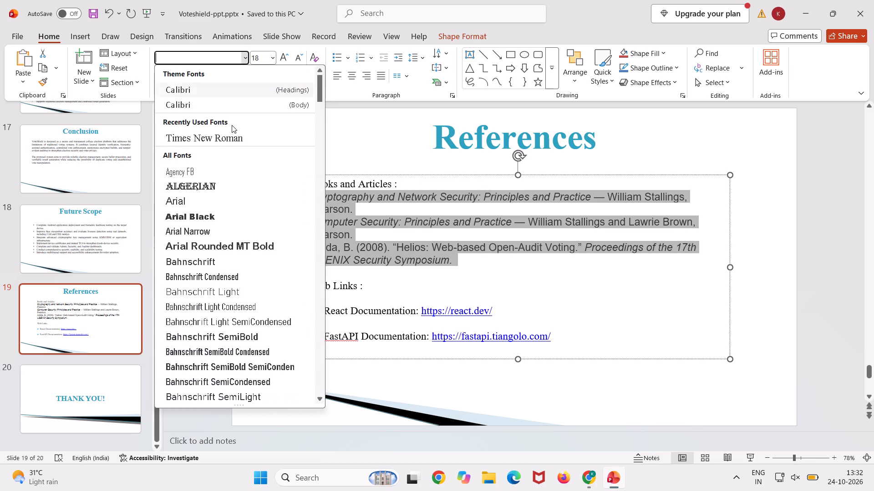
click(231, 134)
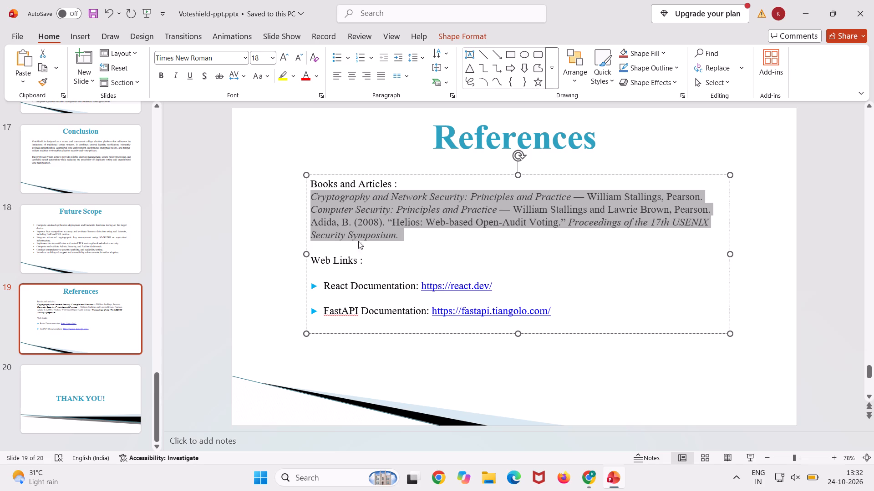
Apply a numbered list format to the three Books and Articles entries.
click(351, 62)
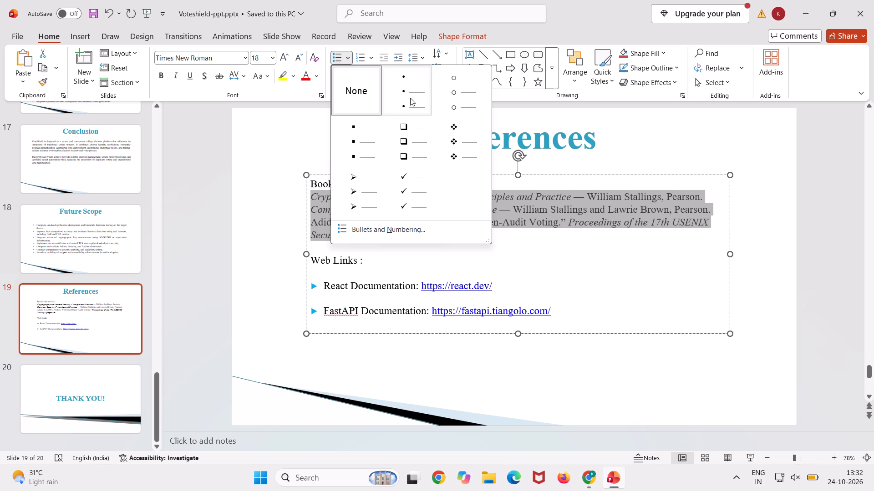
click(367, 58)
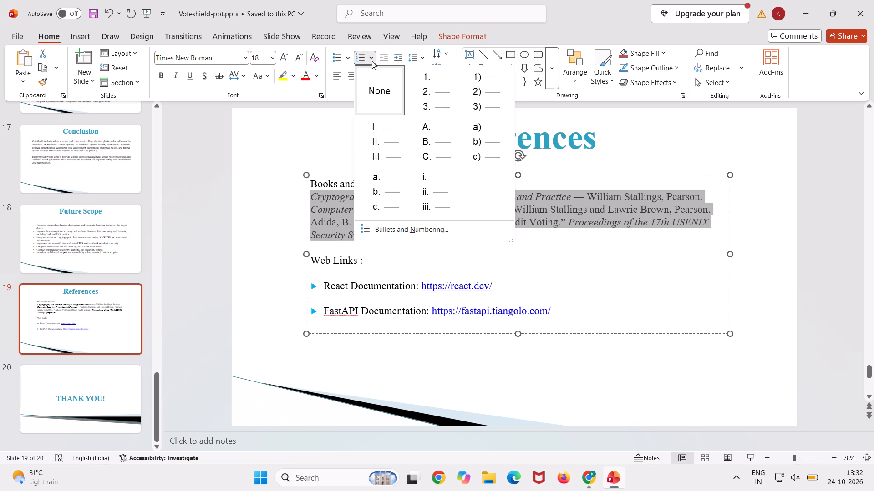
Number the three Books and Articles entries in the 1), 2), 3) style and deselect the text box.
click(477, 90)
click(542, 280)
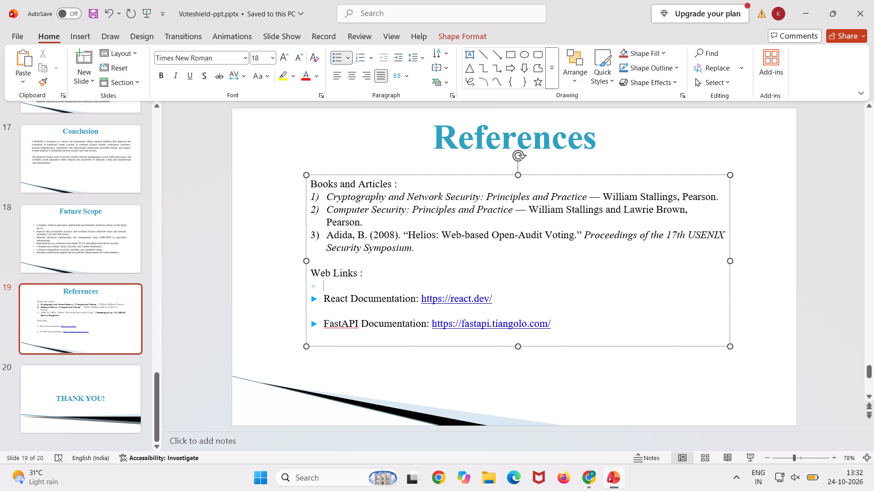
click(278, 286)
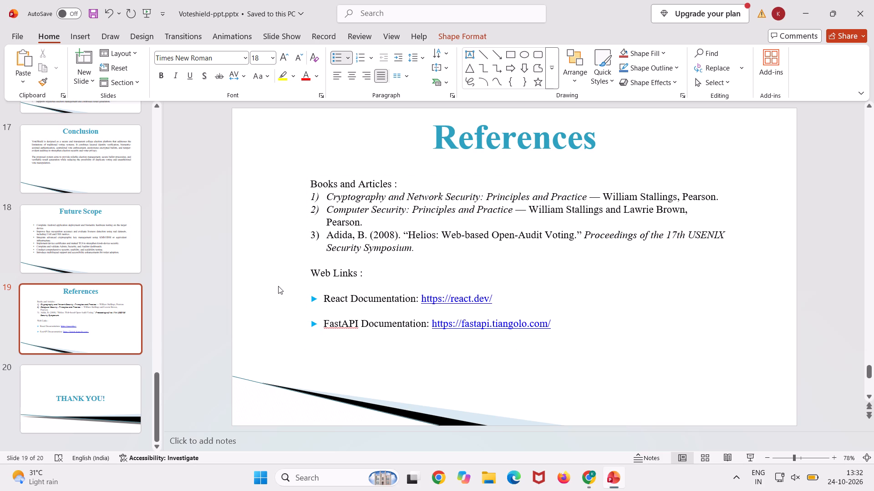
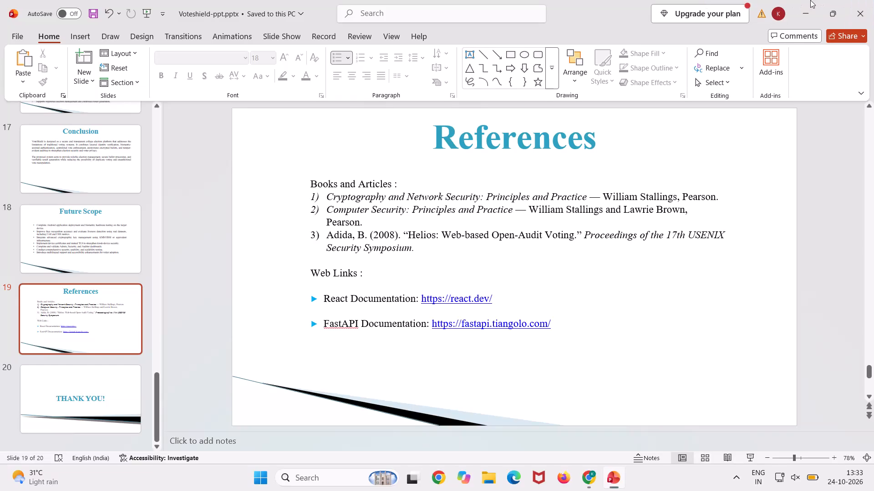
Switch from the presentation to Chrome and open a new browser tab.
click(805, 8)
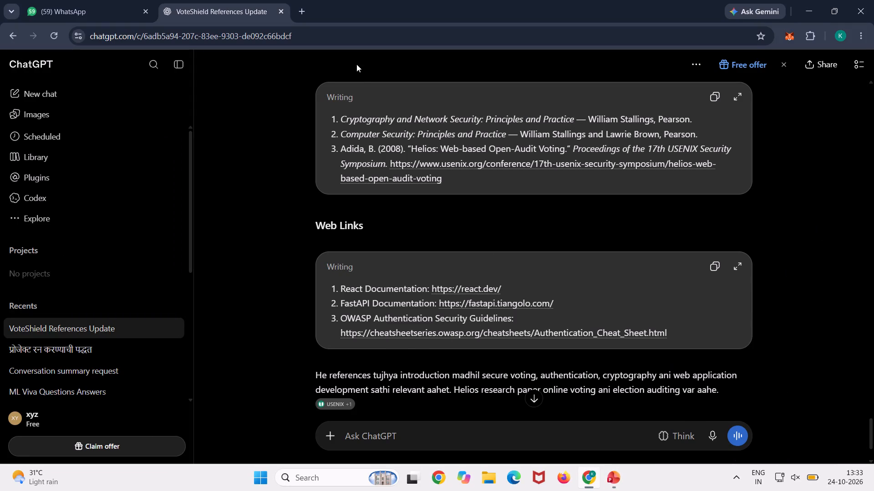
click(304, 10)
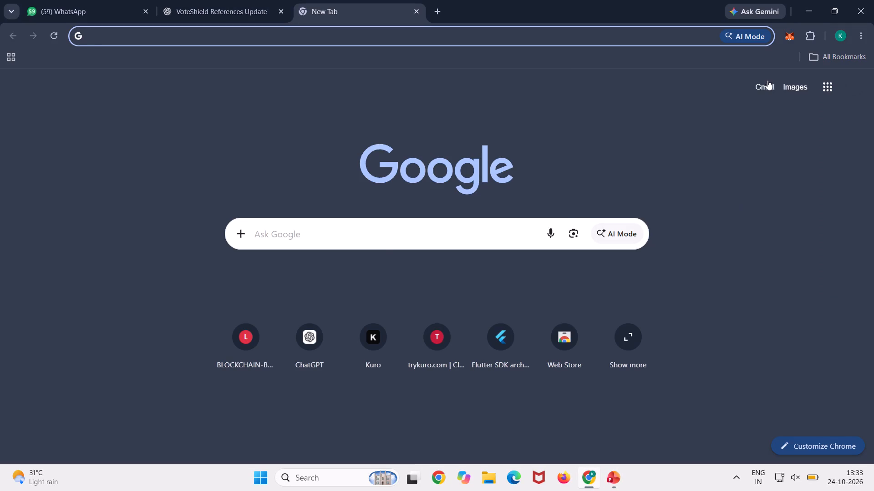
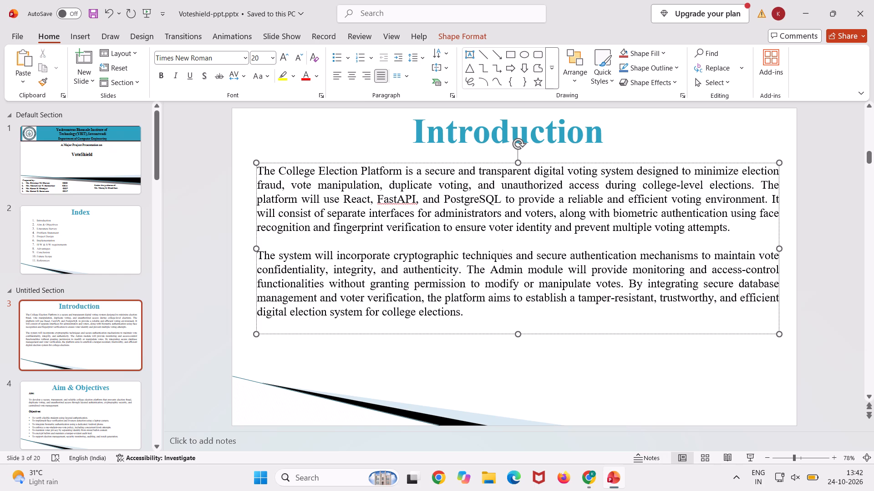
Replace the Introduction slide's entire body text with the copied VoteShield introduction text.
key(ctrl+a)
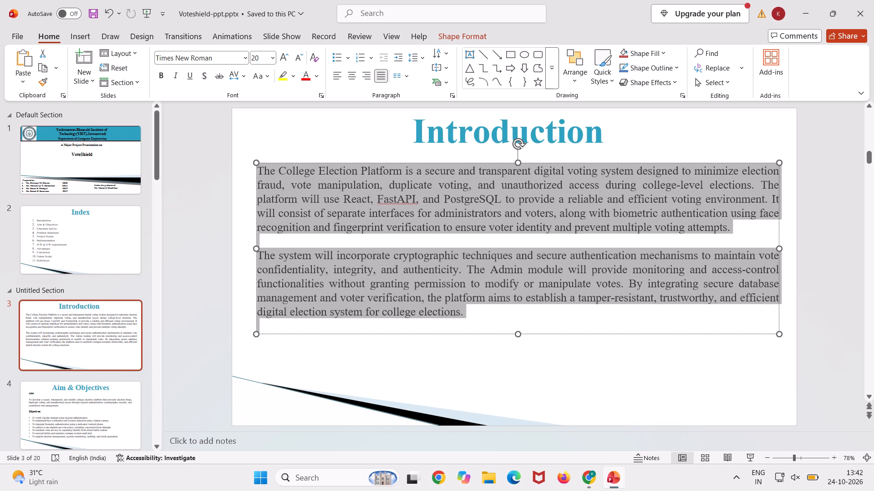
key(ctrl+v)
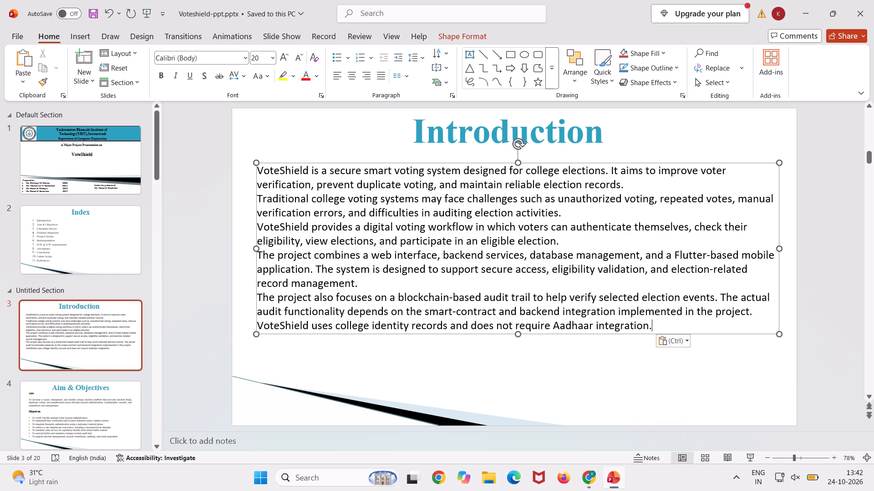
Set all the Introduction body text to Times New Roman and justify it.
key(ctrl+a)
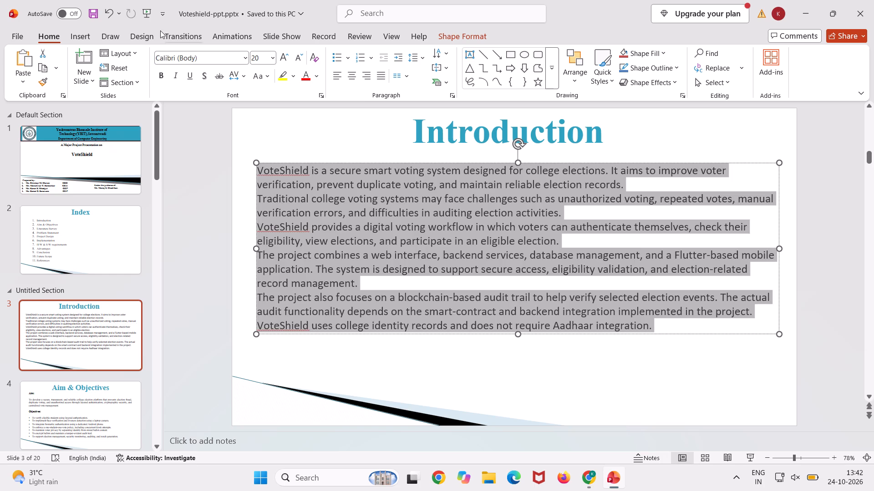
click(246, 59)
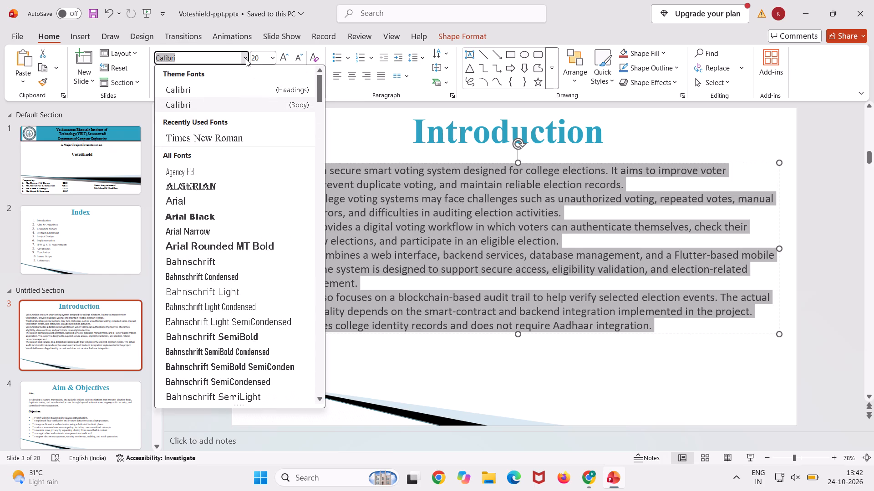
key(t)
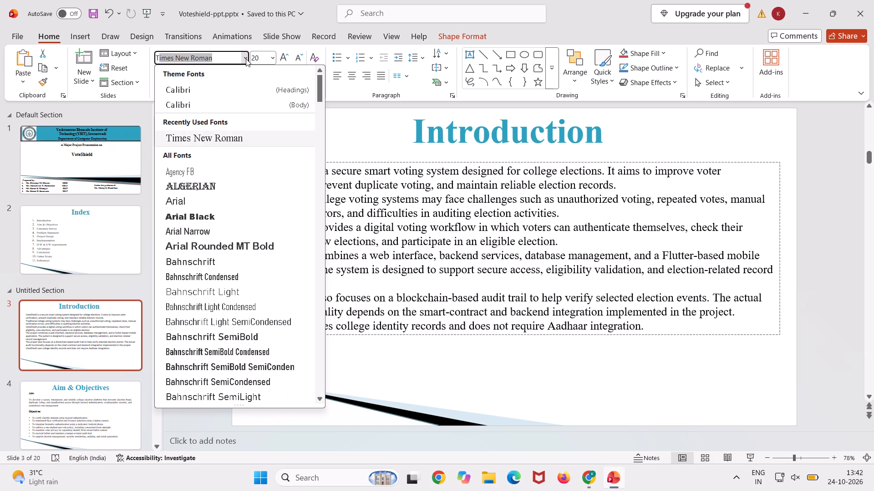
key(Return)
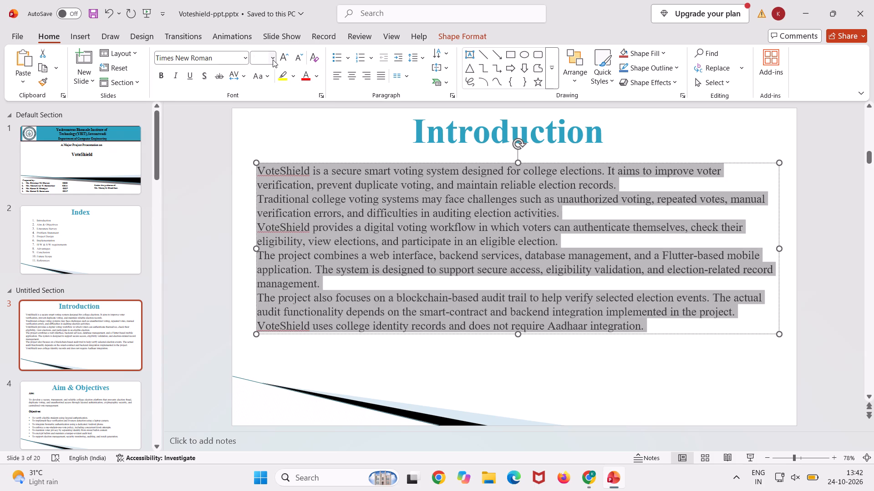
click(381, 76)
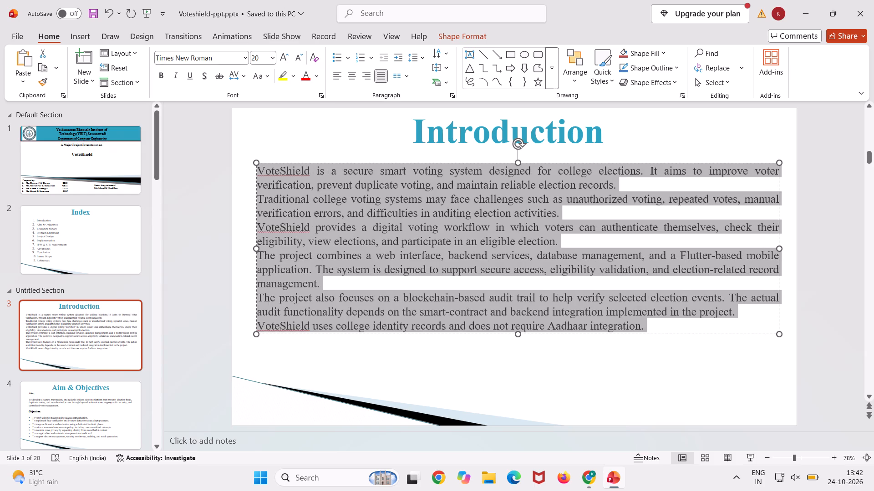
click(423, 291)
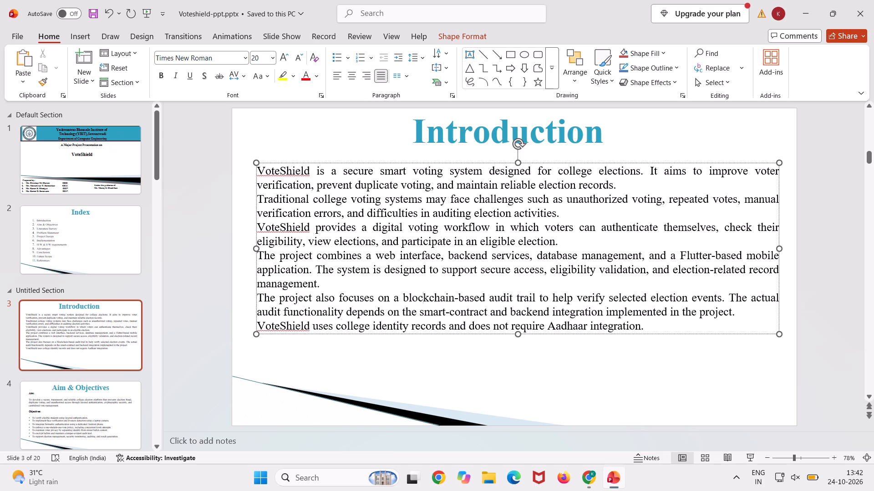
Merge the Introduction's first two paragraphs and the following two into single paragraphs, adding a blank line after each merged paragraph.
click(259, 199)
key(BackSpace)
key(space)
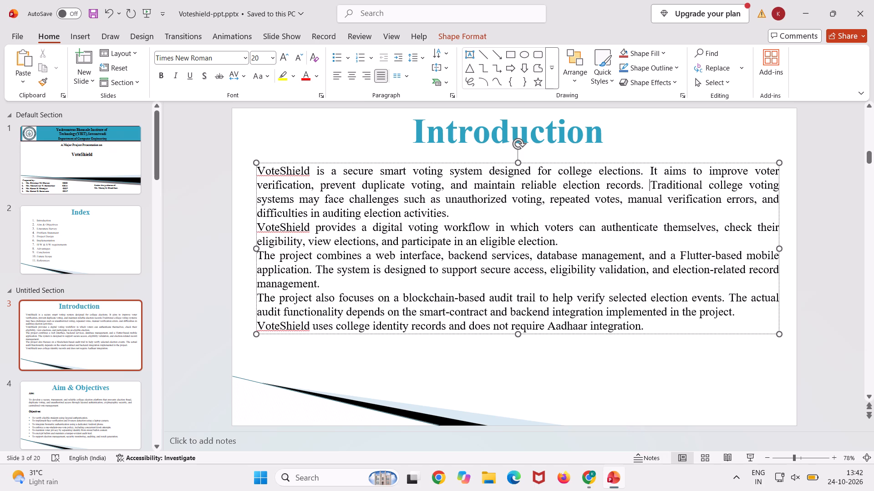
click(457, 218)
key(Return)
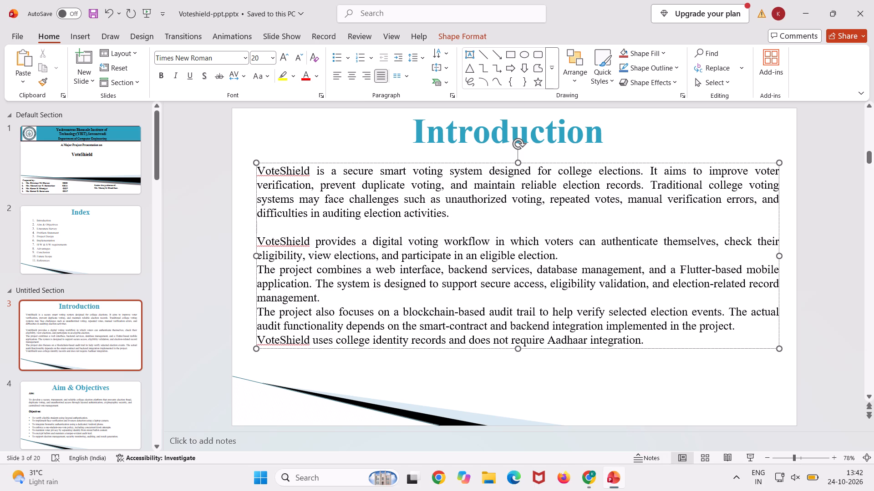
click(258, 266)
key(BackSpace)
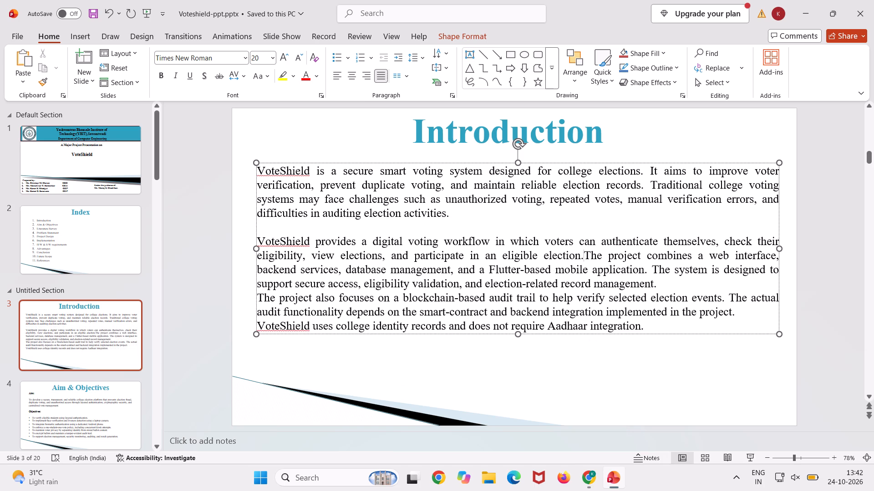
key(space)
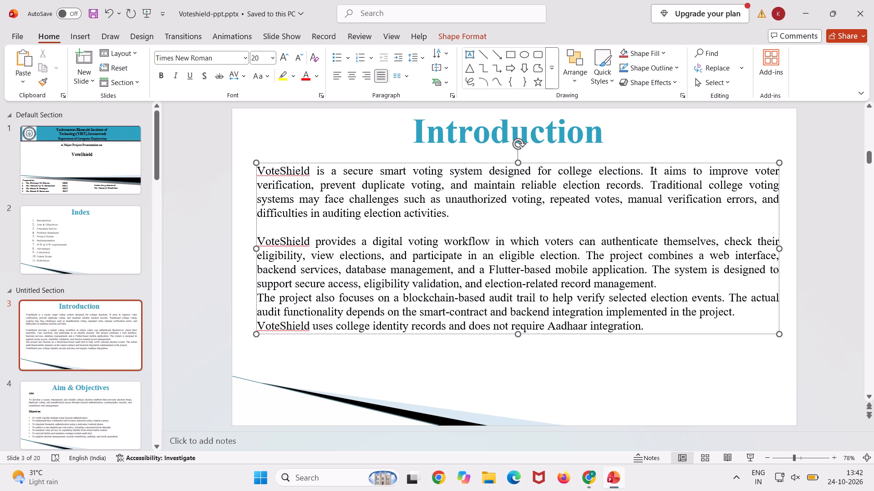
click(664, 286)
key(Return)
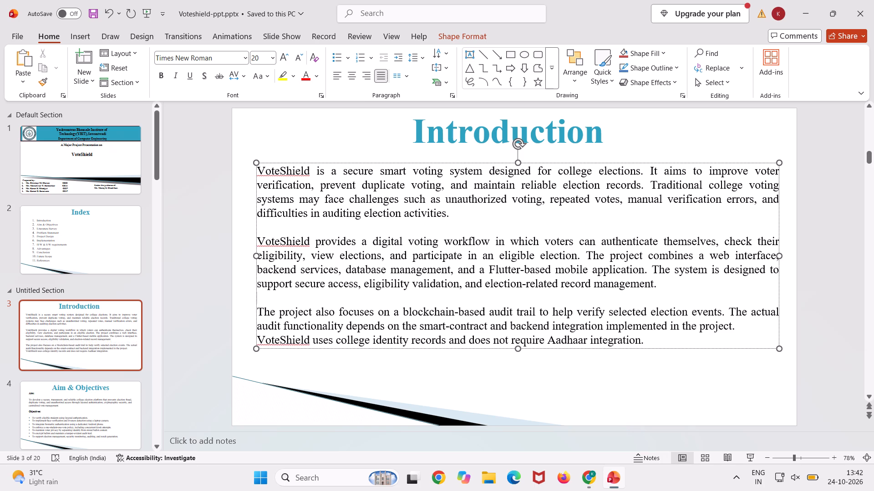
Reapply justified alignment to all of the Introduction slide's body text.
key(ctrl+a)
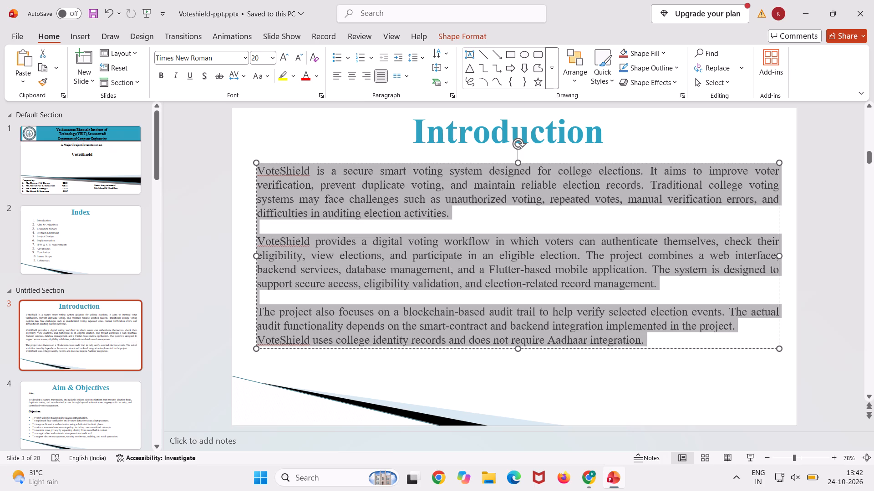
click(379, 76)
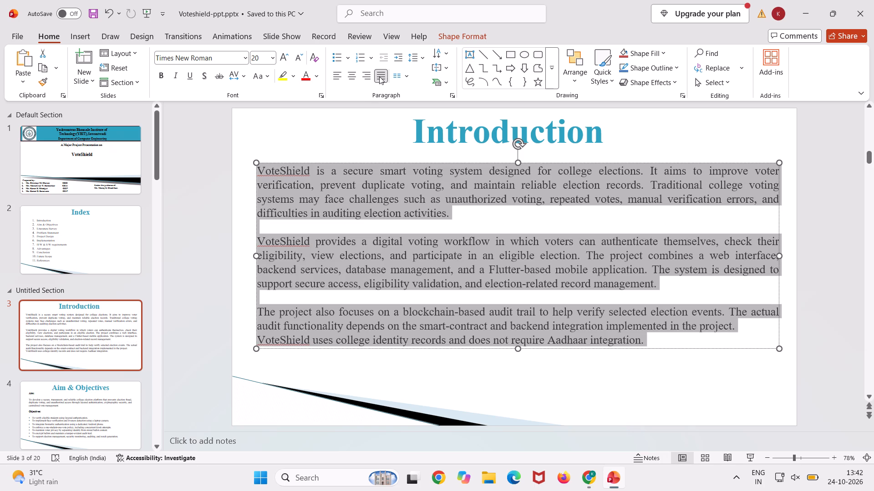
click(381, 75)
Deselect the Introduction slide's body text, leaving no text box active on the slide.
click(356, 140)
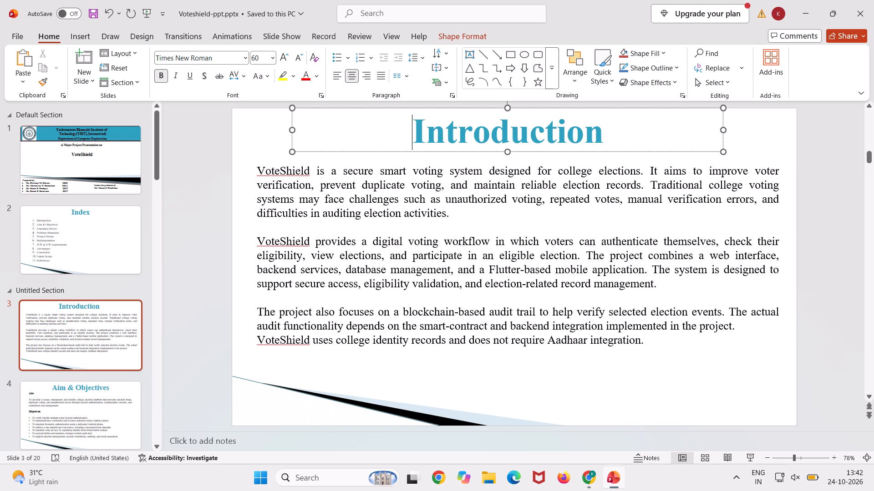
click(444, 260)
click(455, 387)
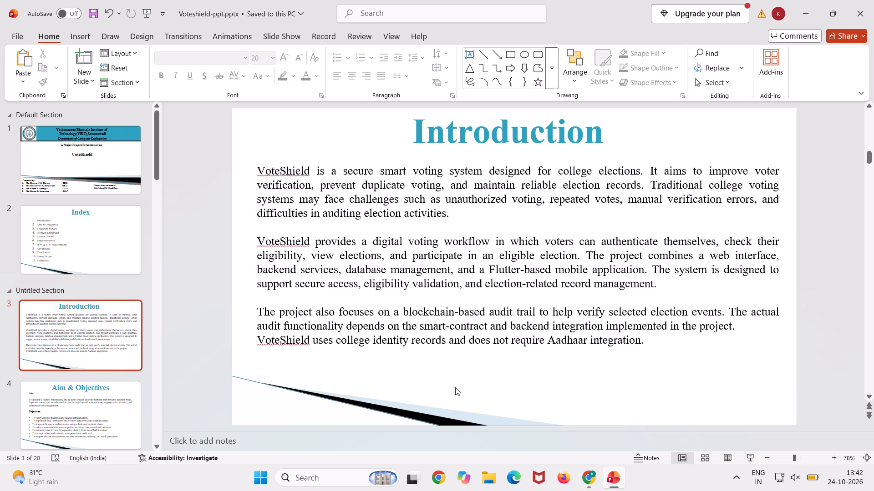
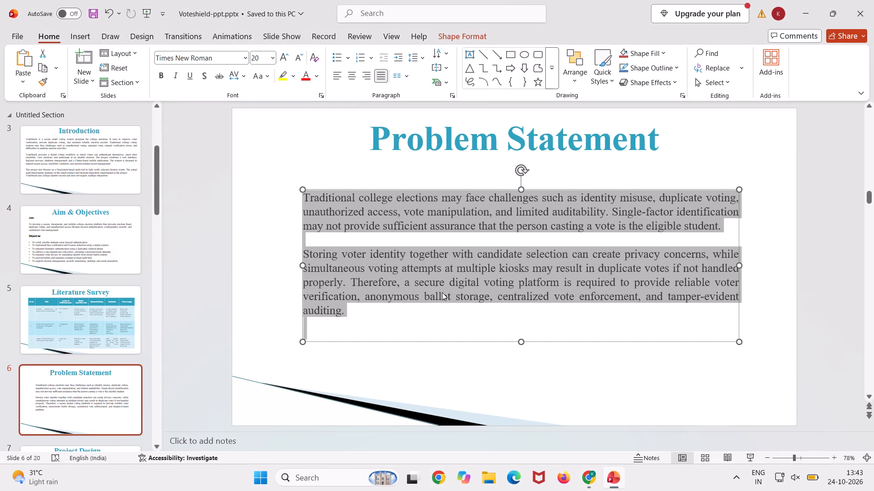
Replace the Problem Statement slide's entire selected body text with the copied text about college election requirements and VoteShield's aim.
key(ctrl+v)
Set all of the Problem Statement slide's body text to Times New Roman.
key(ctrl+a)
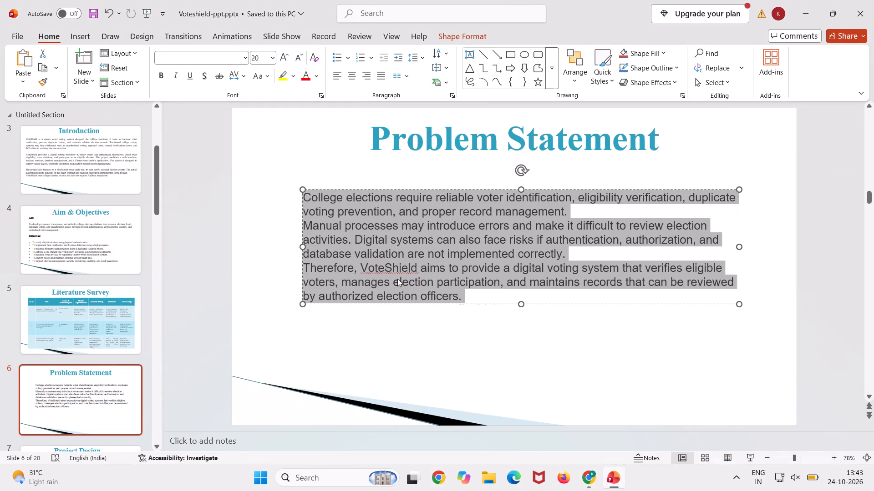
click(248, 59)
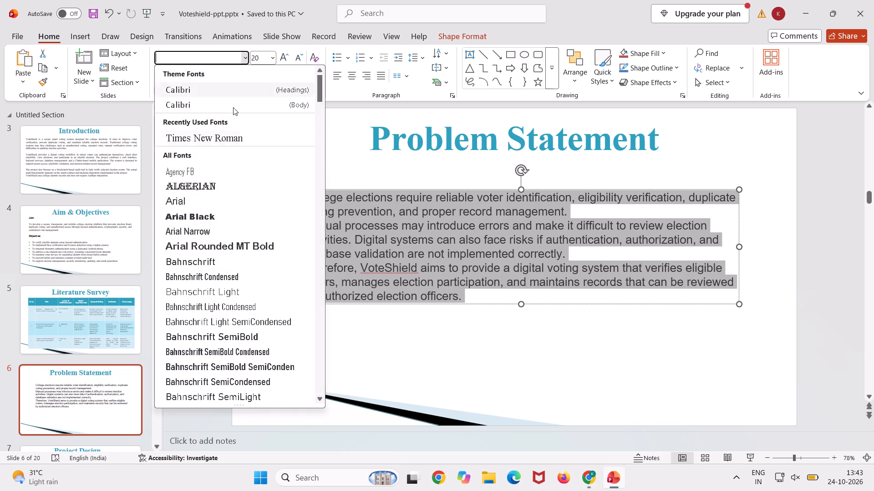
click(219, 134)
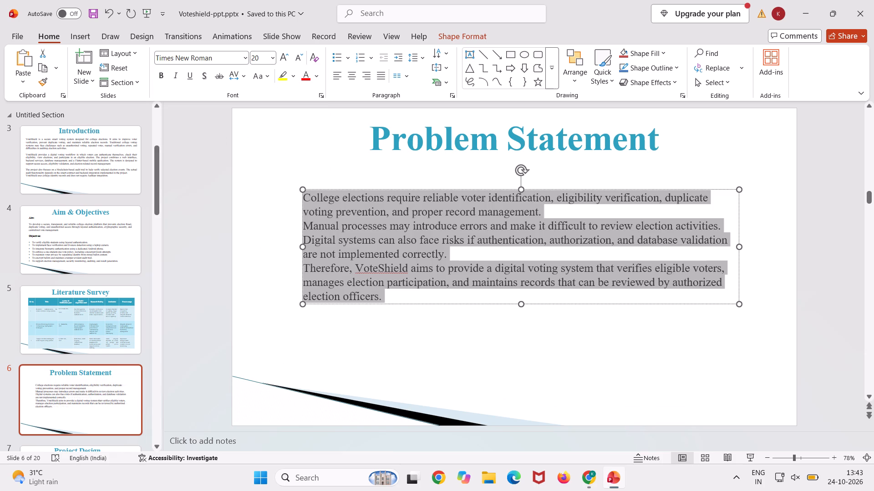
Justify all of the Problem Statement slide's body text.
click(382, 72)
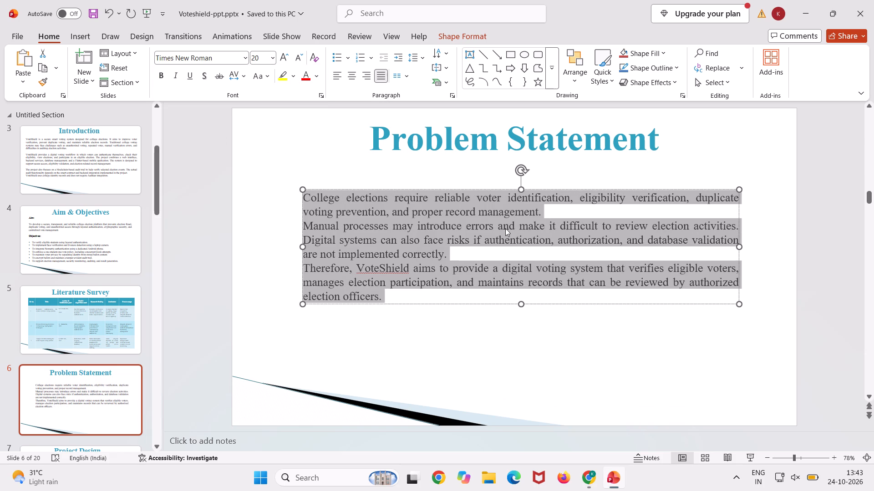
click(493, 255)
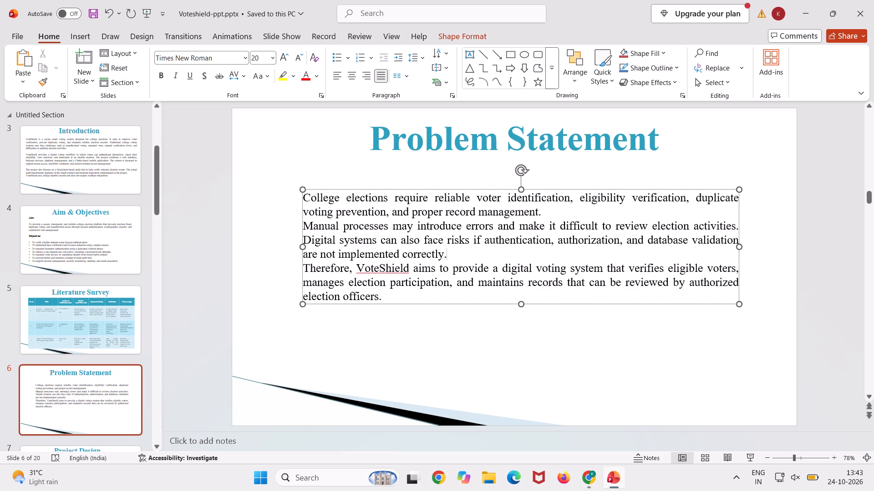
Place the text cursor at the start of the Problem Statement paragraph beginning "Manual processes".
click(304, 226)
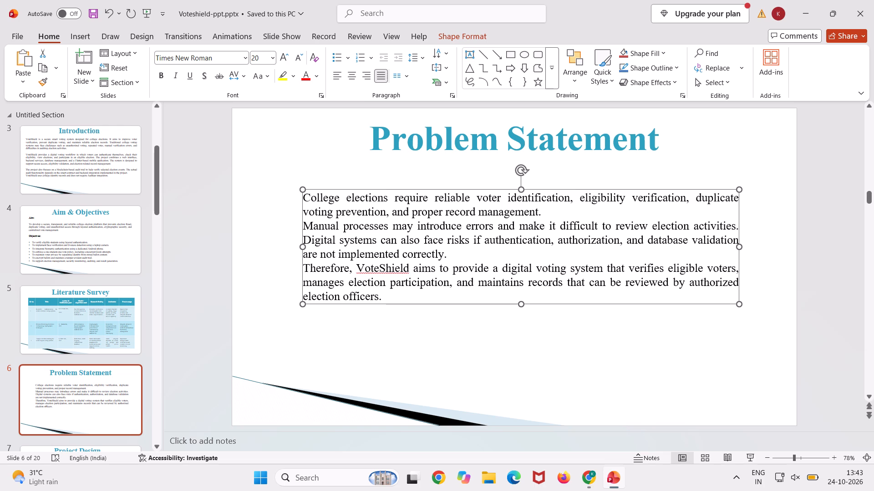
click(309, 226)
key(Left)
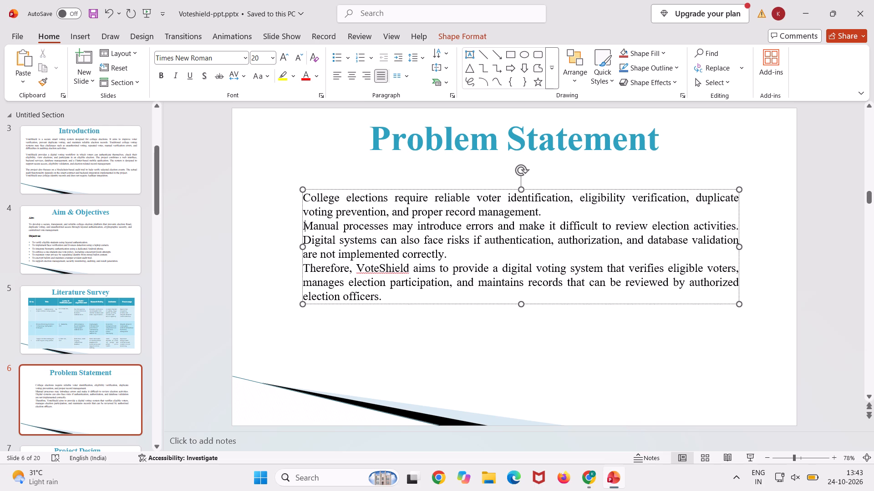
Regroup the Problem Statement body into two paragraphs separated by a blank line, the second starting at "Digital systems" and including the "Therefore" sentence.
key(BackSpace)
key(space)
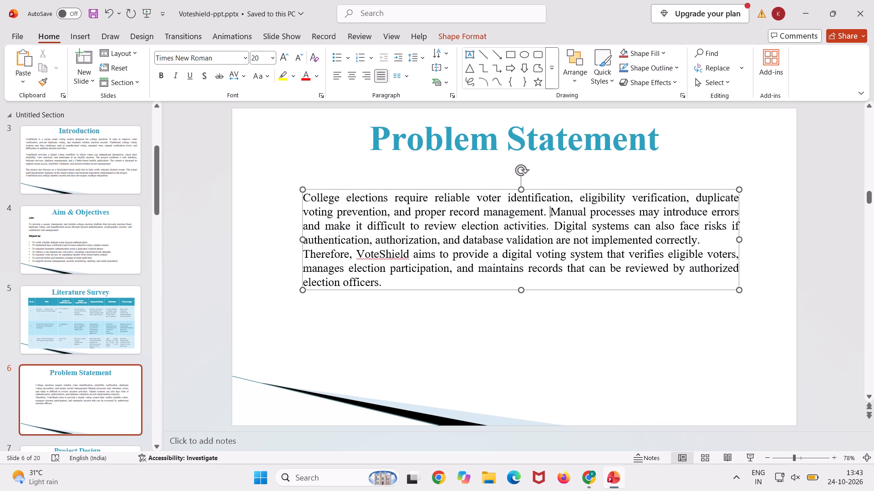
click(554, 225)
key(Return)
key(Return)
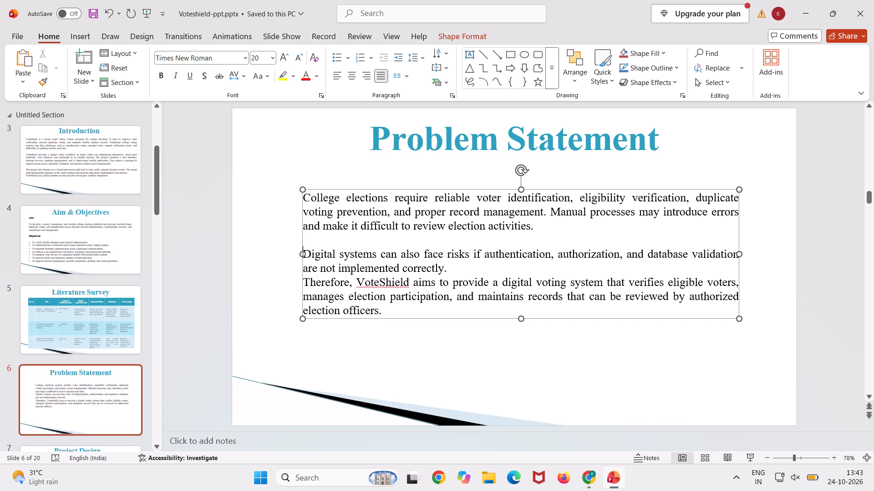
click(307, 282)
key(Left)
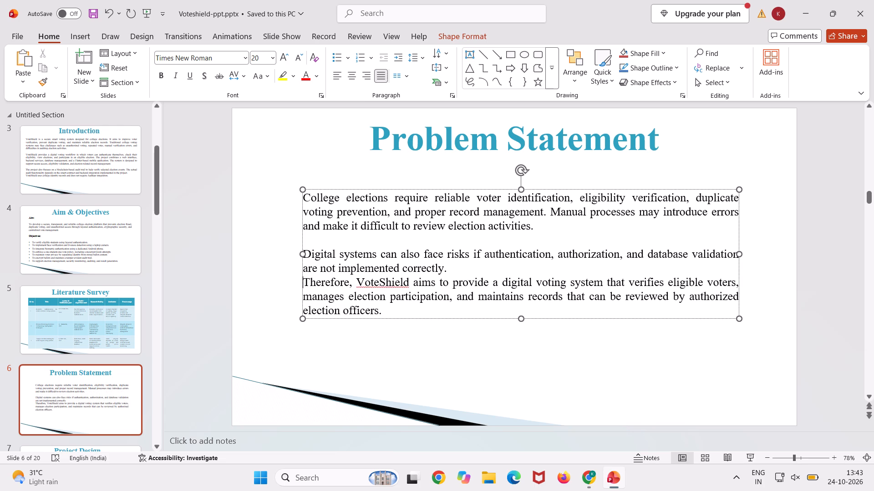
key(BackSpace)
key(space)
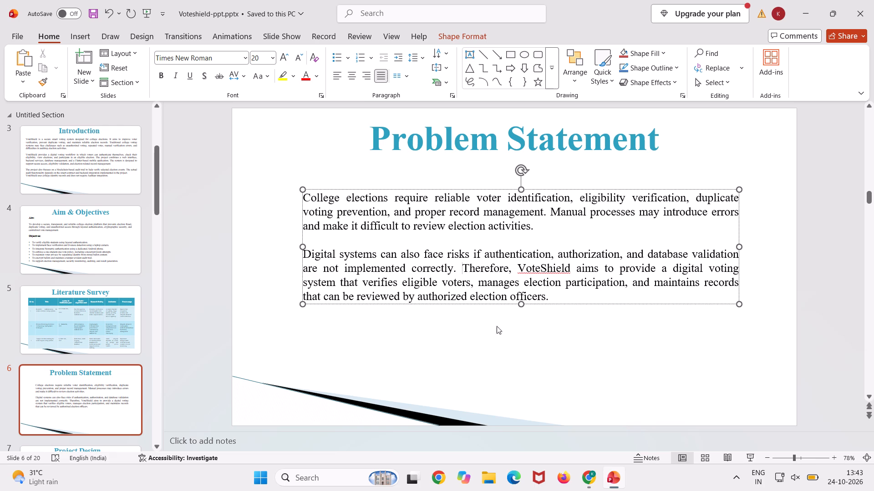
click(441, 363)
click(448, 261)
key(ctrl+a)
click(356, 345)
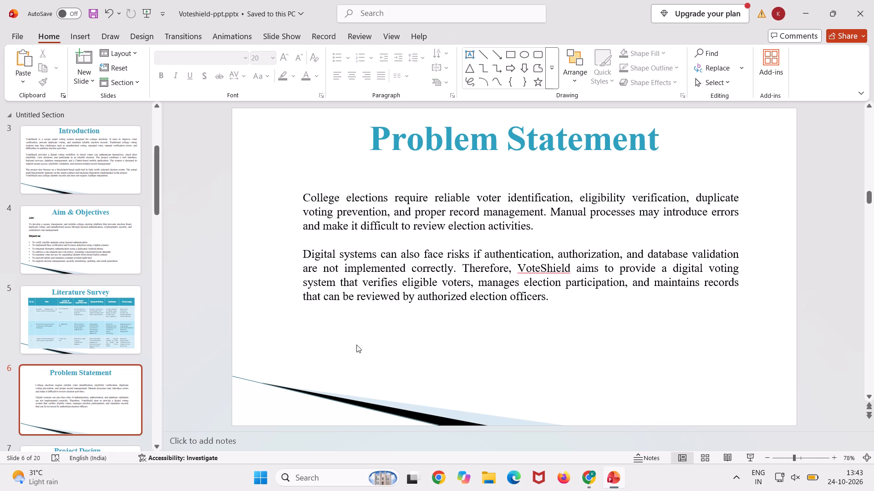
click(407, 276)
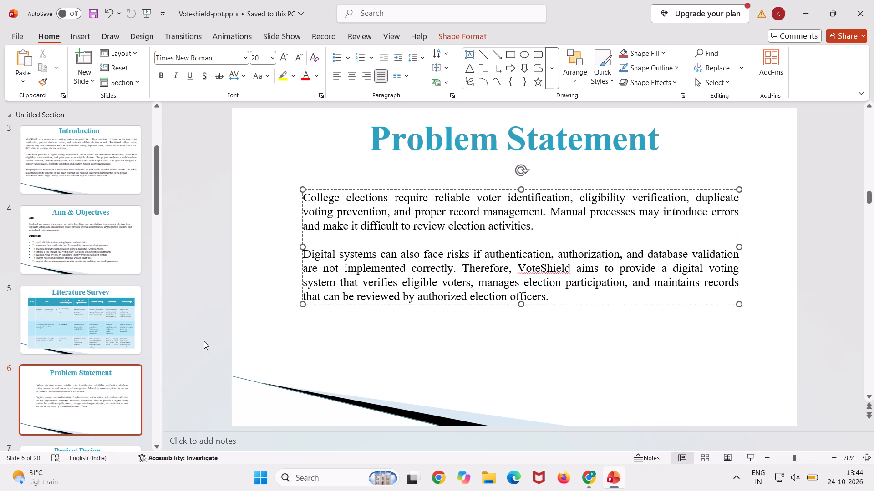
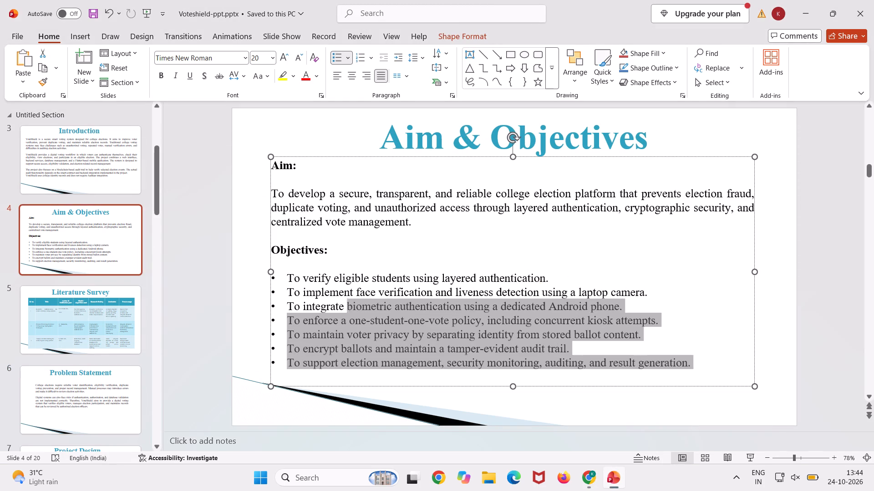
Replace the bulleted objectives on the Aim & Objectives slide with the copied list starting "To provide digital voter authentication.".
drag(371, 295, 295, 271)
key(ctrl+v)
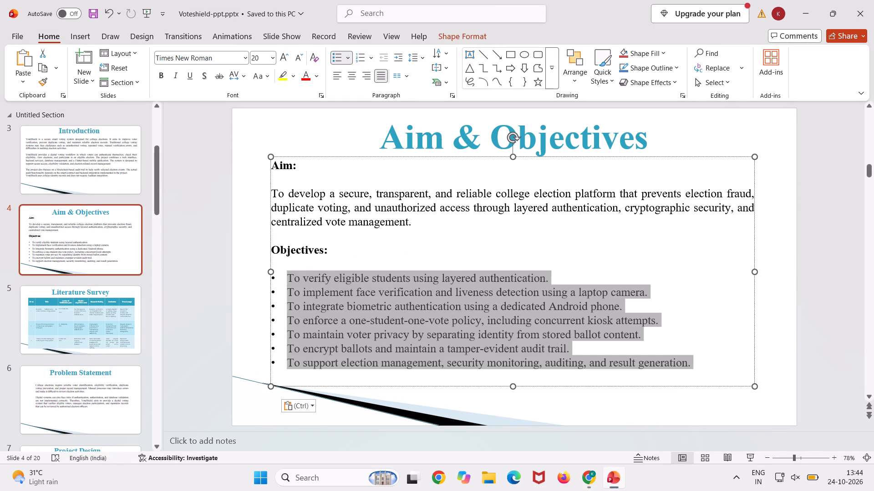
Format the new objectives list in Times New Roman with filled round bullets.
drag(494, 378, 265, 274)
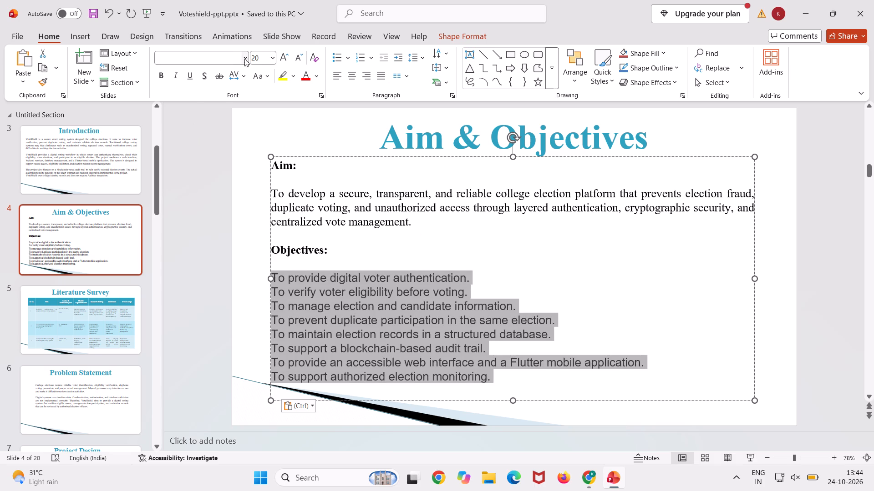
click(245, 57)
click(232, 137)
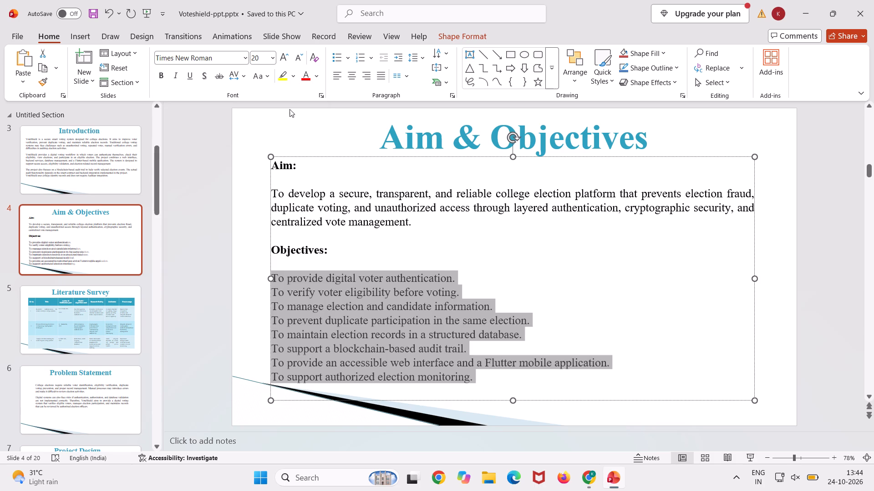
click(347, 55)
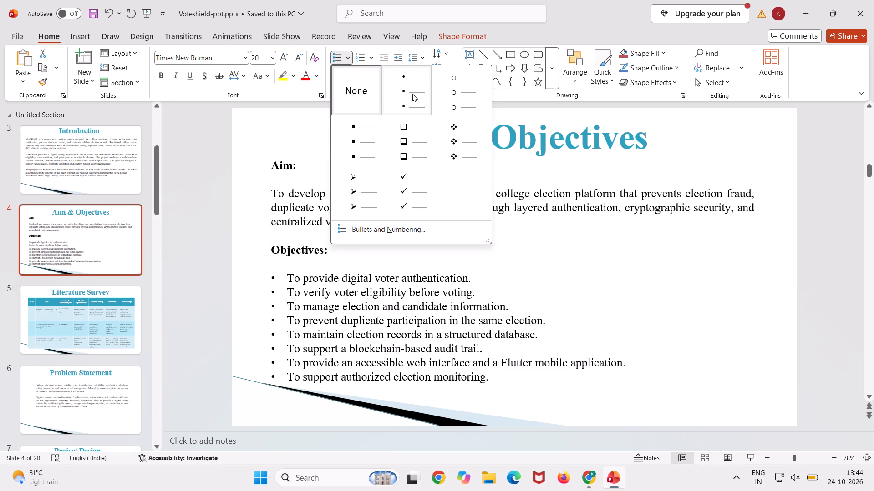
click(412, 94)
click(598, 307)
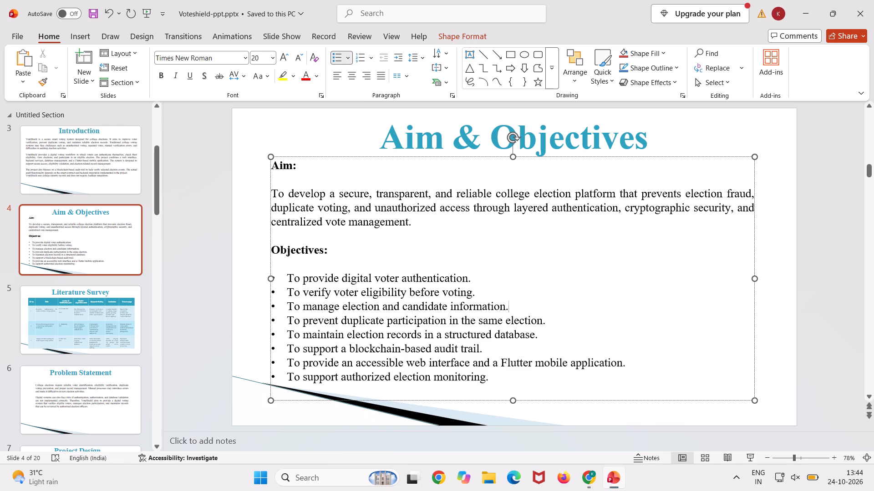
Justify all of the bulleted objectives on the Aim & Objectives slide.
drag(497, 382, 260, 276)
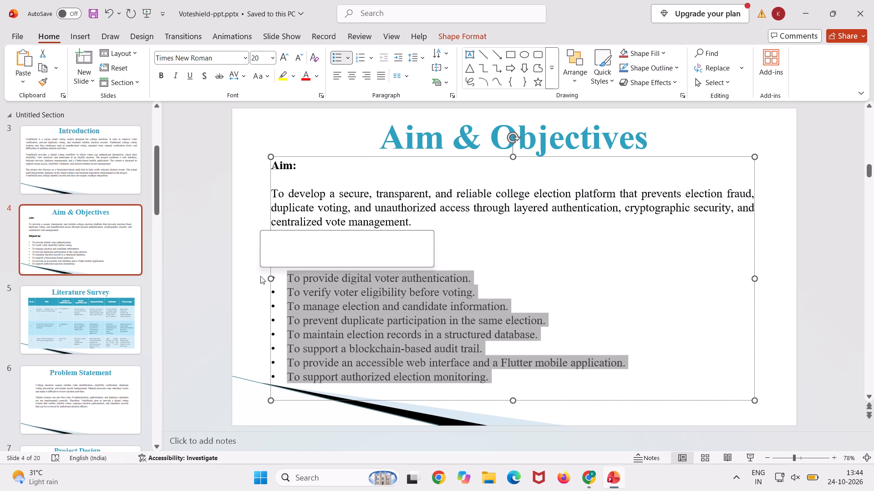
click(381, 74)
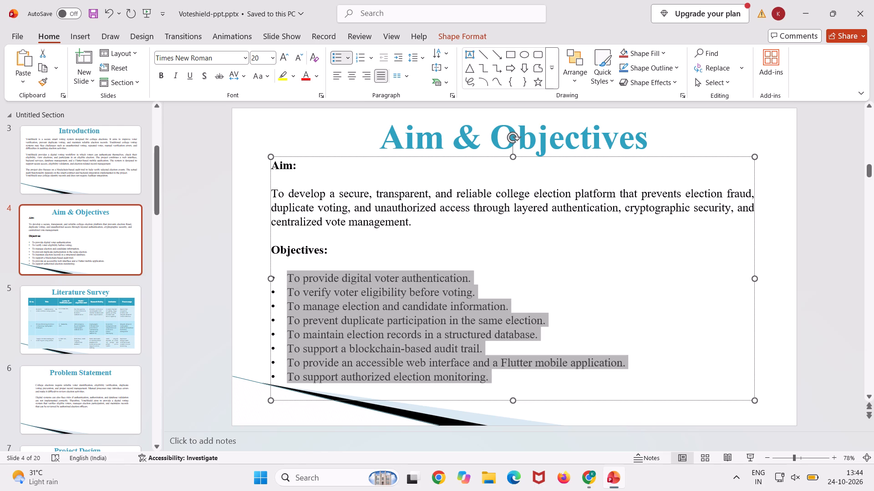
click(539, 269)
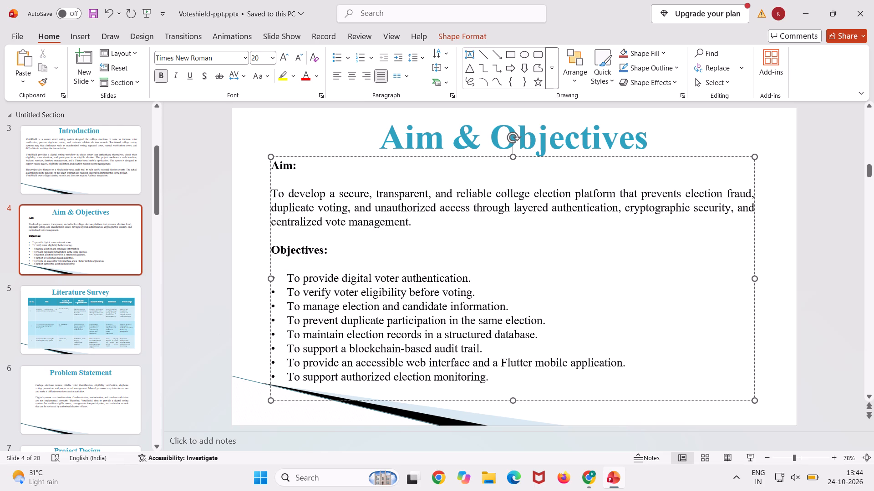
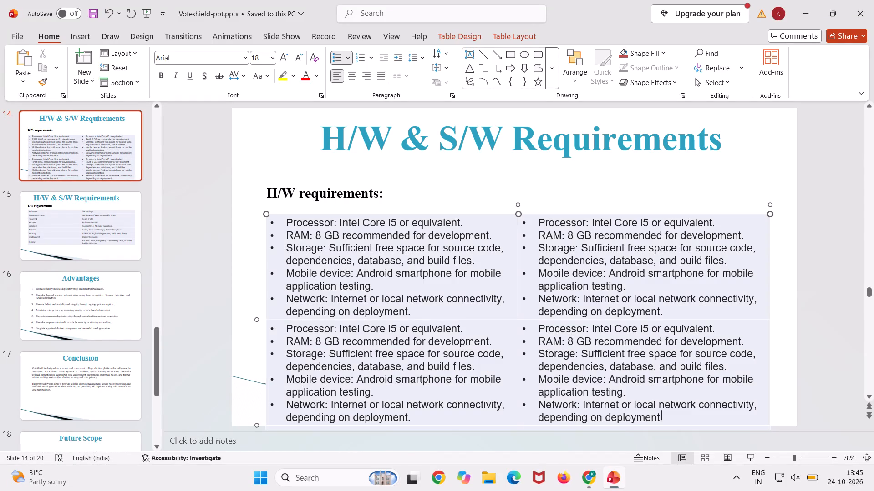
Delete the repeated hardware requirements text from both cells in the second row of the H/W requirements table.
drag(670, 420, 346, 337)
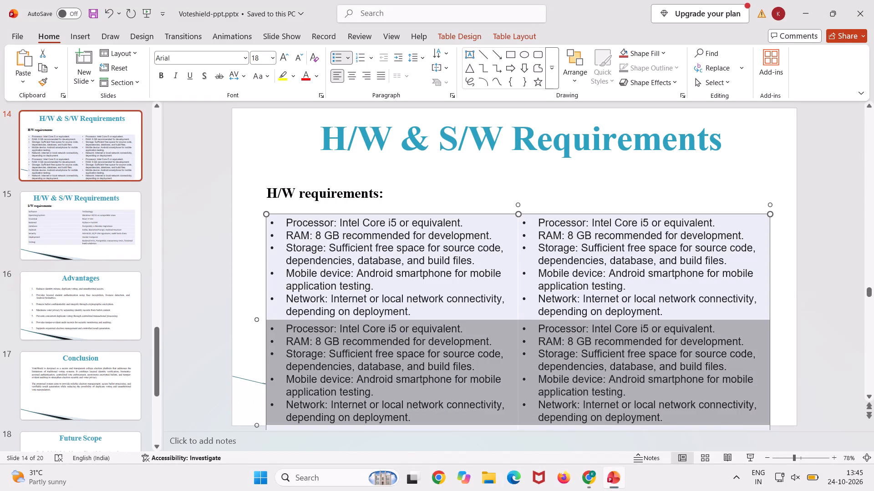
key(BackSpace)
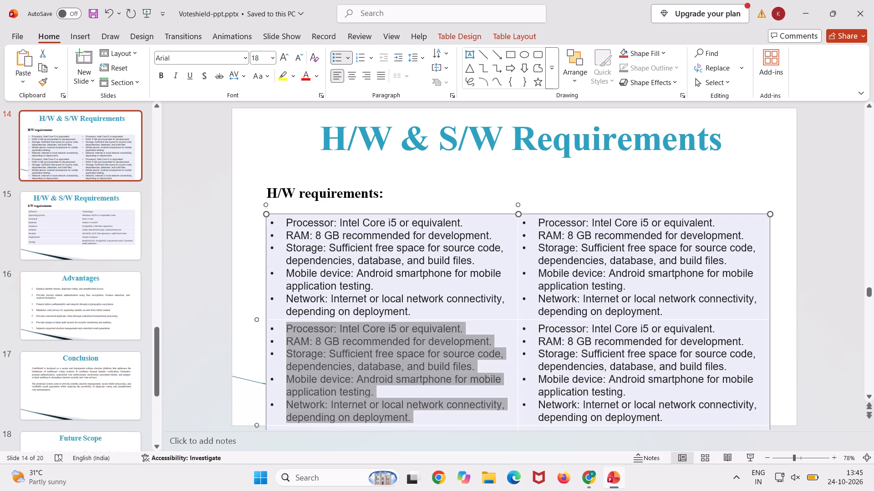
Clear the duplicated hardware bullets from both cells of the table's second row on the H/W requirements slide.
drag(668, 420, 626, 416)
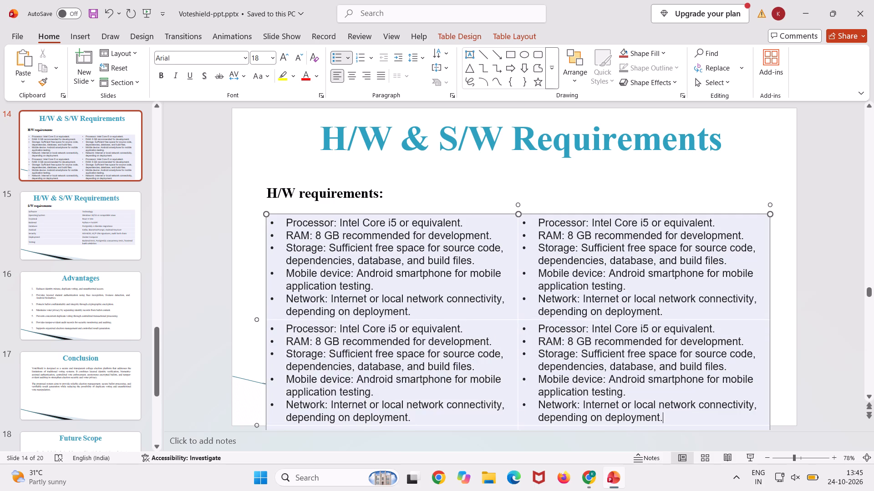
drag(626, 416, 323, 341)
key(BackSpace)
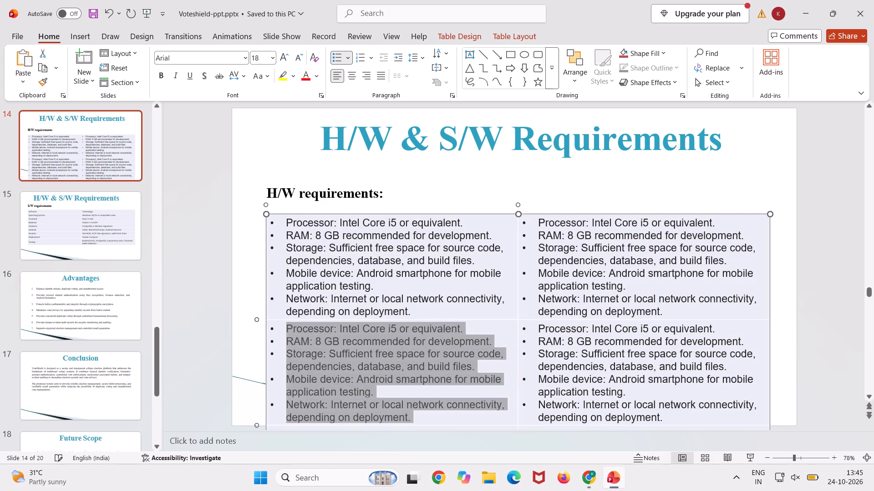
key(BackSpace)
key(BackSpace)
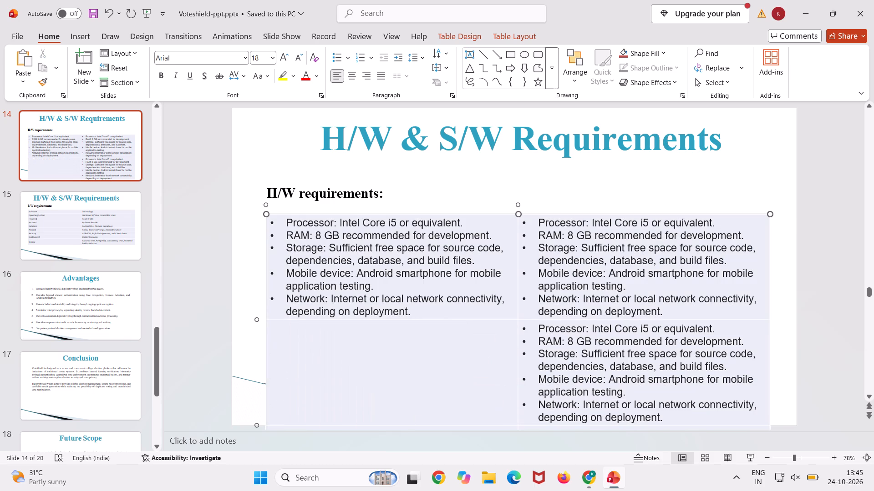
drag(671, 419, 545, 320)
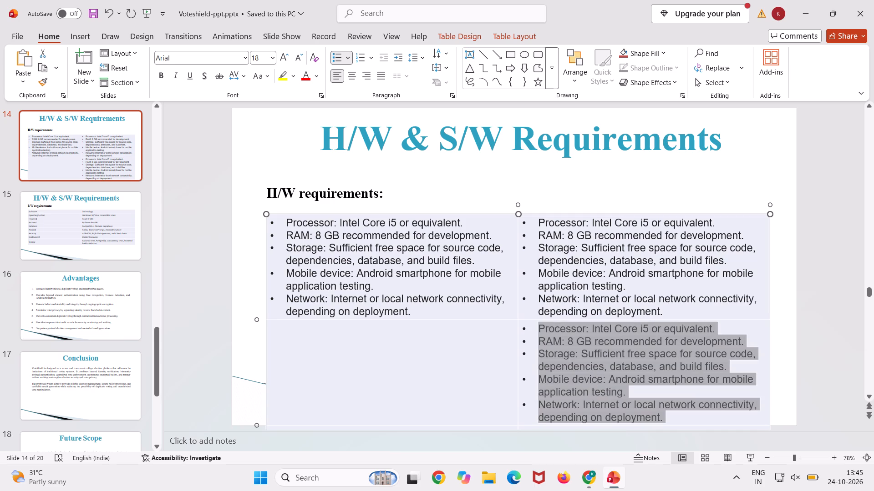
drag(545, 320, 539, 325)
key(BackSpace)
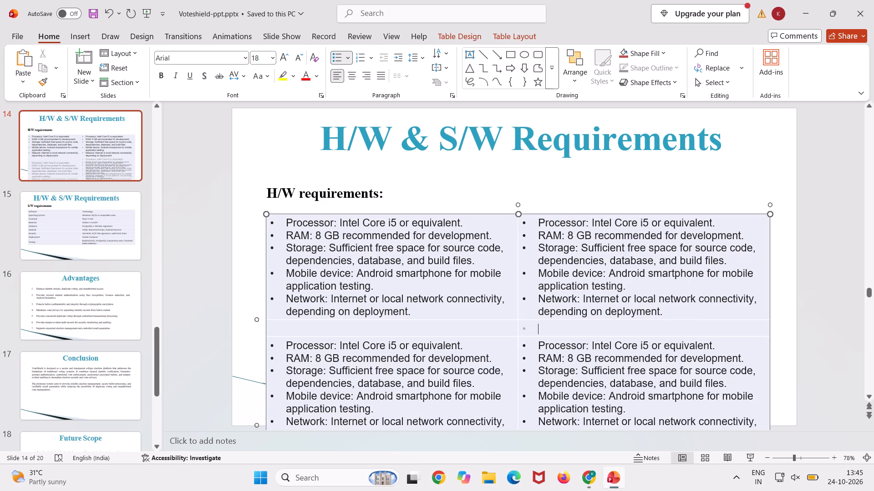
Delete two duplicated hardware rows directly below the table's blank second row.
scroll(489, 402, down, 1)
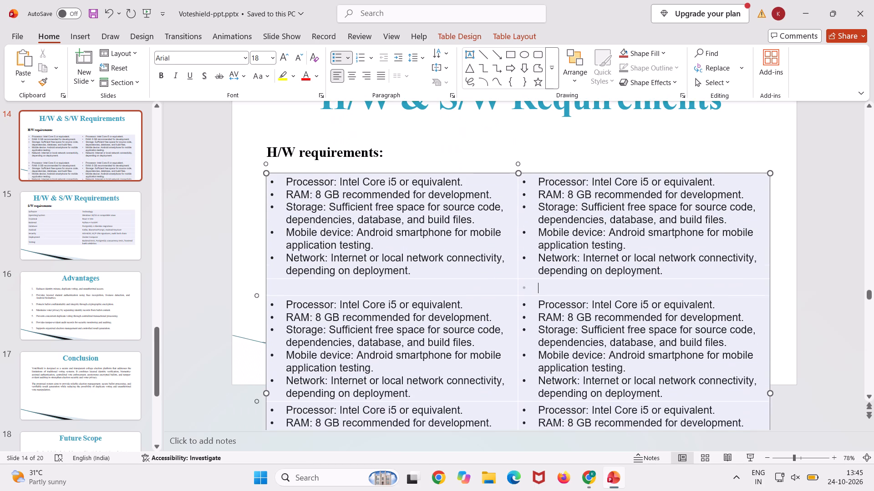
scroll(489, 402, down, 3)
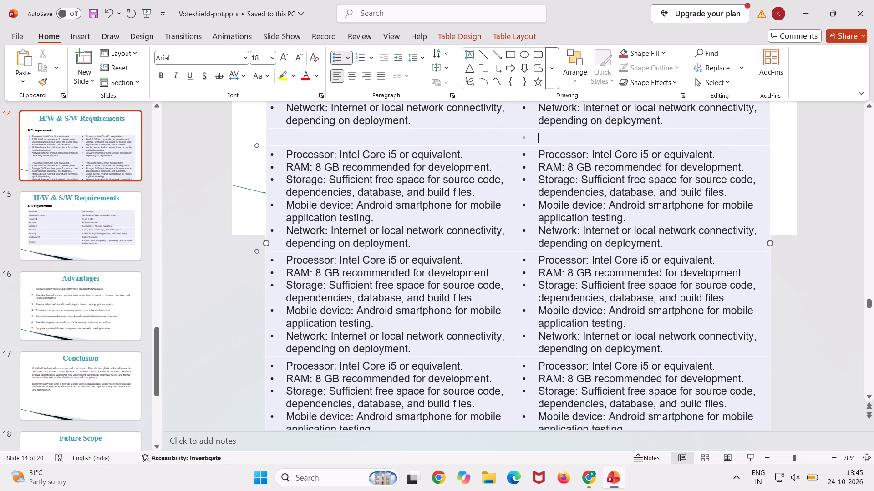
scroll(481, 371, down, 1)
scroll(480, 368, up, 1)
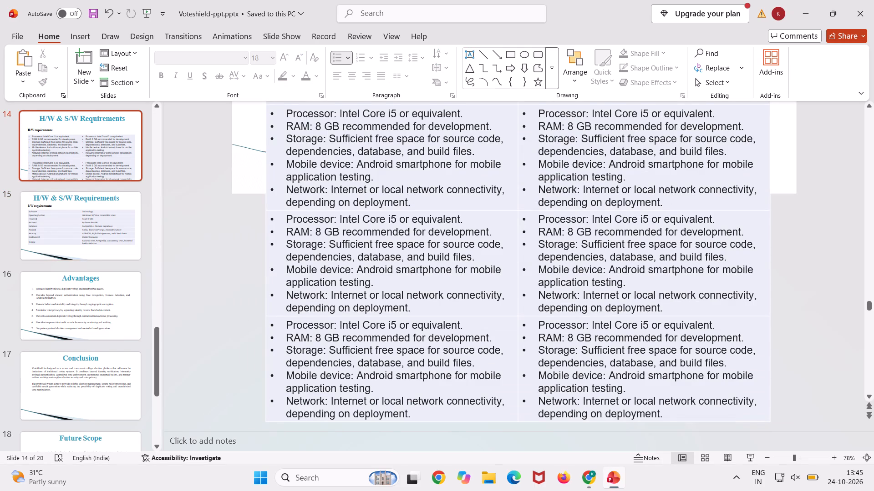
scroll(386, 205, up, 3)
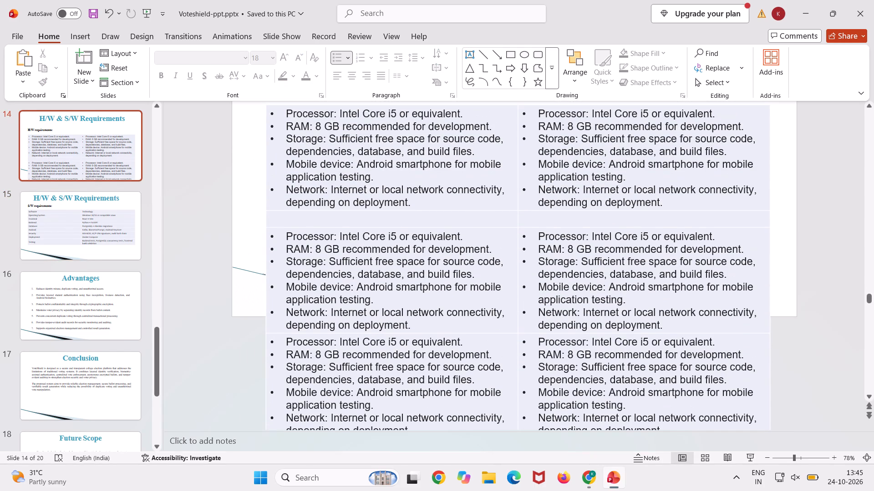
drag(283, 234, 598, 394)
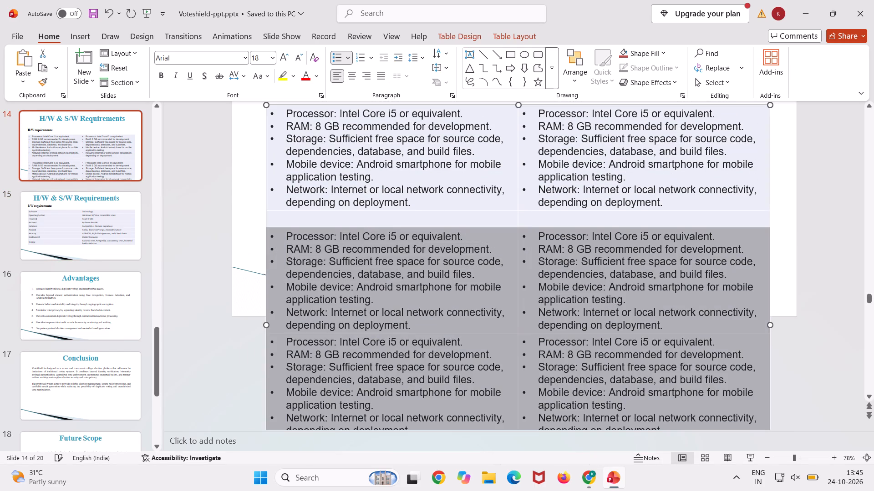
drag(598, 394, 608, 397)
key(BackSpace)
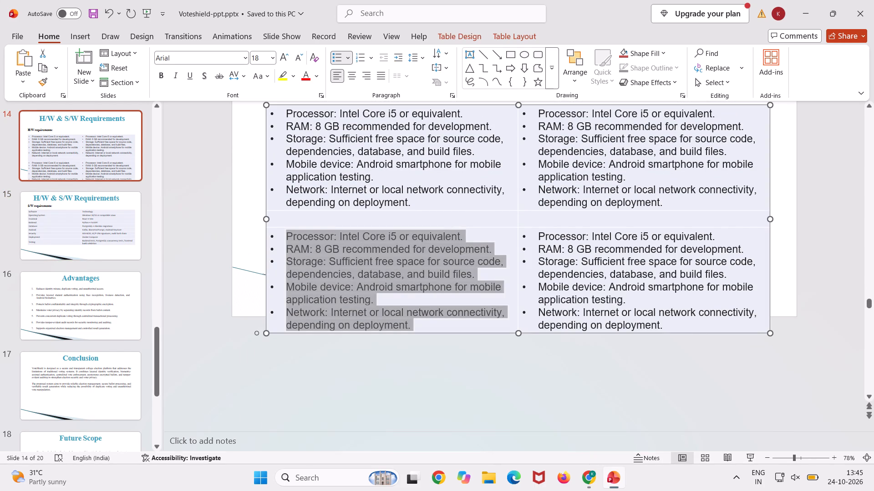
Clear the duplicated hardware bullets from both cells of the table's bottom row.
scroll(608, 397, up, 1)
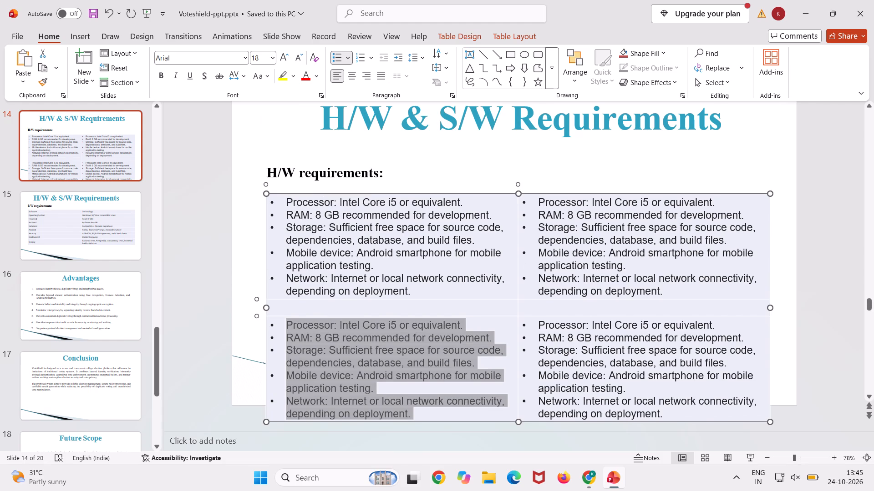
drag(288, 323, 566, 397)
key(BackSpace)
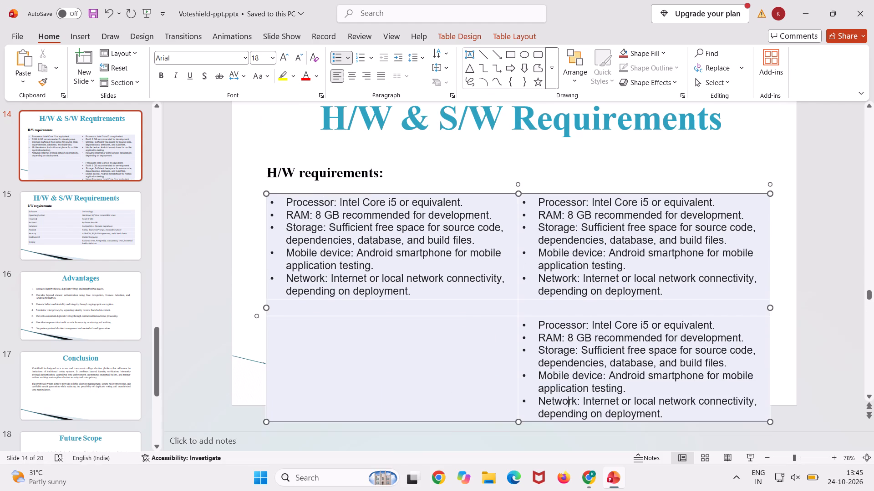
drag(664, 413, 575, 357)
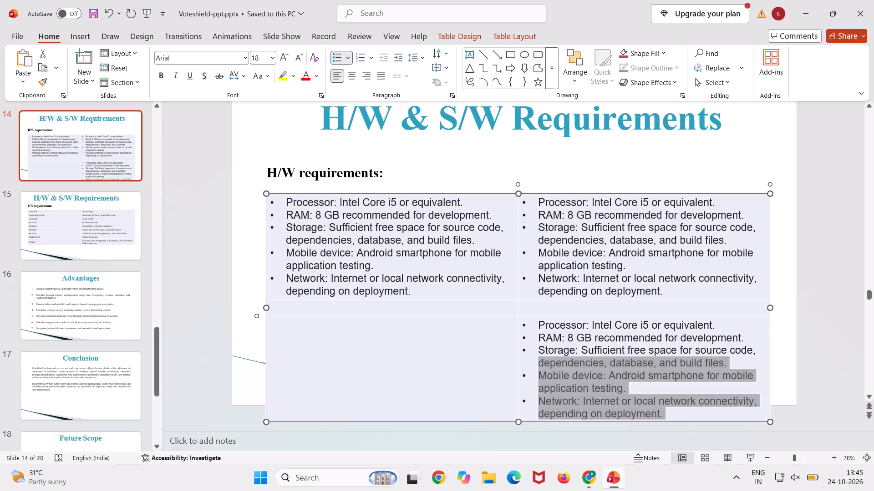
drag(575, 357, 538, 321)
key(BackSpace)
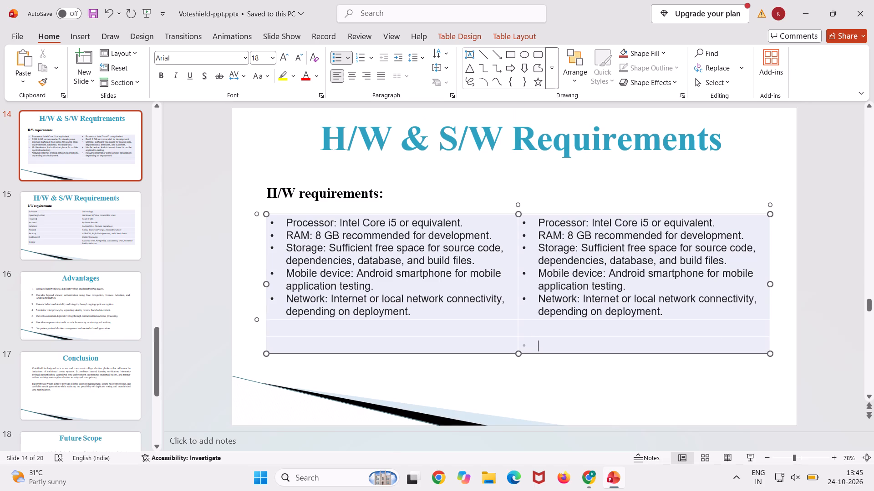
Clear the duplicated hardware bullets and the leftover bullet marker from the first row's second-column cell.
drag(662, 312, 526, 221)
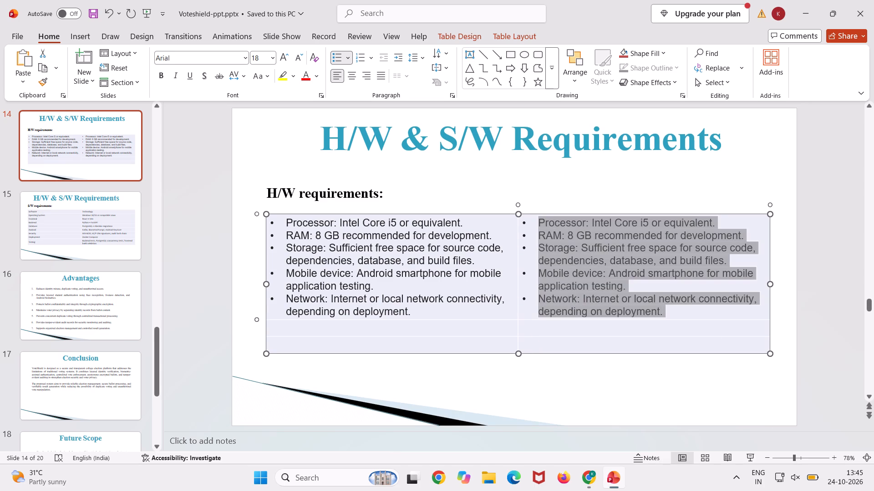
drag(526, 221, 527, 220)
key(BackSpace)
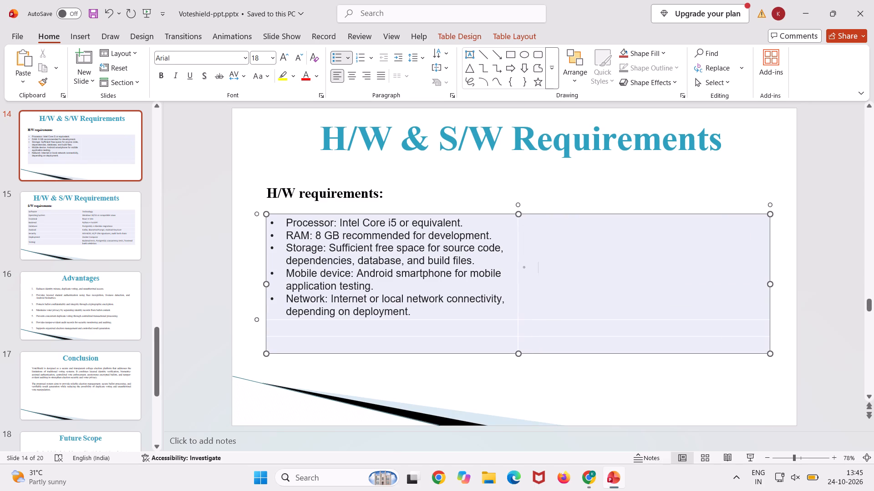
key(BackSpace)
key(BackSpace)
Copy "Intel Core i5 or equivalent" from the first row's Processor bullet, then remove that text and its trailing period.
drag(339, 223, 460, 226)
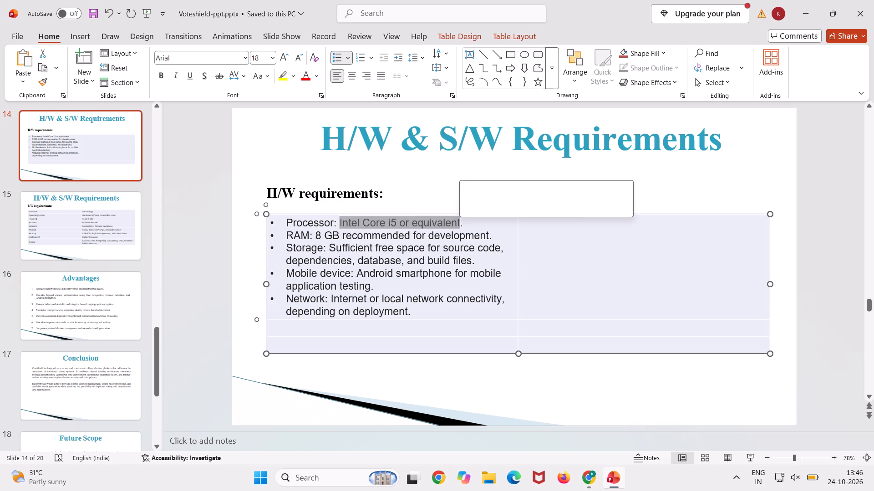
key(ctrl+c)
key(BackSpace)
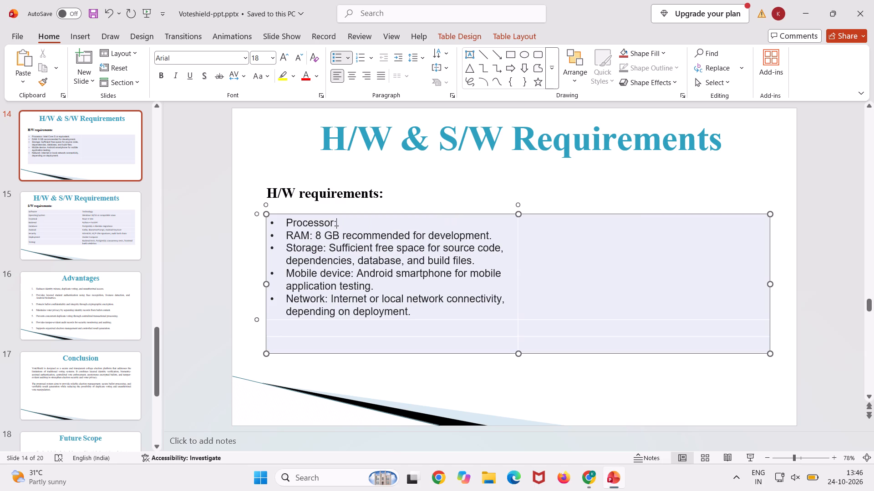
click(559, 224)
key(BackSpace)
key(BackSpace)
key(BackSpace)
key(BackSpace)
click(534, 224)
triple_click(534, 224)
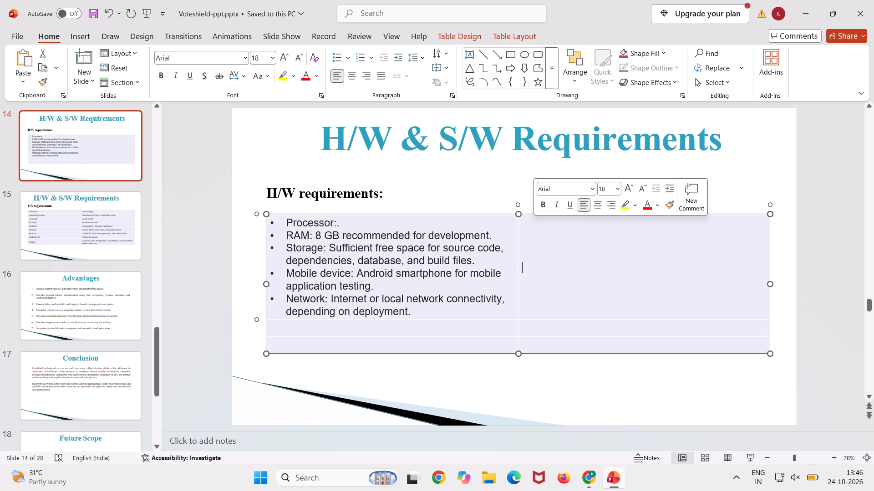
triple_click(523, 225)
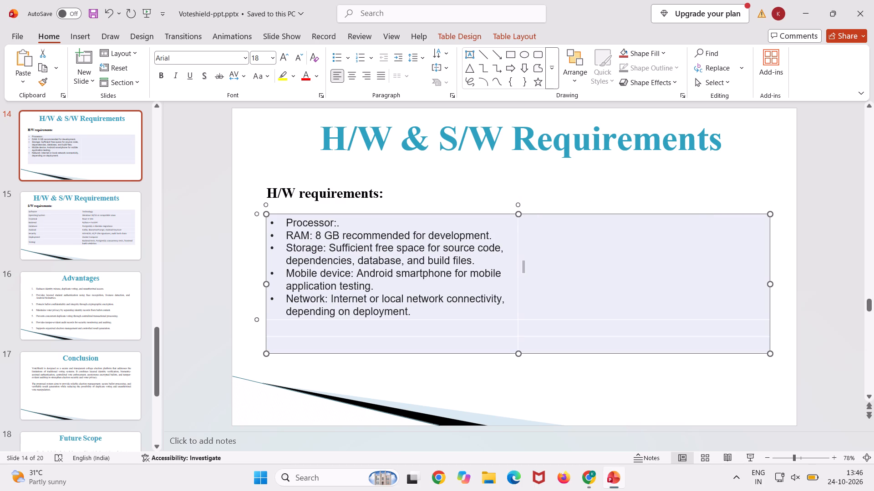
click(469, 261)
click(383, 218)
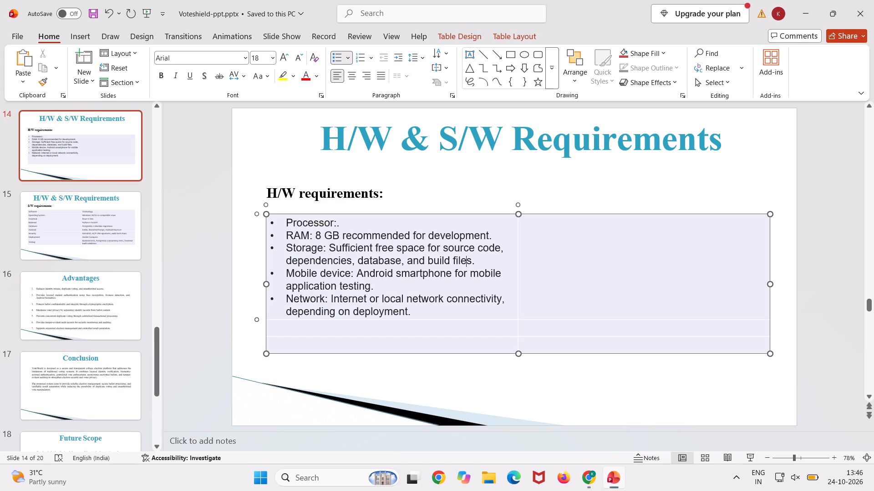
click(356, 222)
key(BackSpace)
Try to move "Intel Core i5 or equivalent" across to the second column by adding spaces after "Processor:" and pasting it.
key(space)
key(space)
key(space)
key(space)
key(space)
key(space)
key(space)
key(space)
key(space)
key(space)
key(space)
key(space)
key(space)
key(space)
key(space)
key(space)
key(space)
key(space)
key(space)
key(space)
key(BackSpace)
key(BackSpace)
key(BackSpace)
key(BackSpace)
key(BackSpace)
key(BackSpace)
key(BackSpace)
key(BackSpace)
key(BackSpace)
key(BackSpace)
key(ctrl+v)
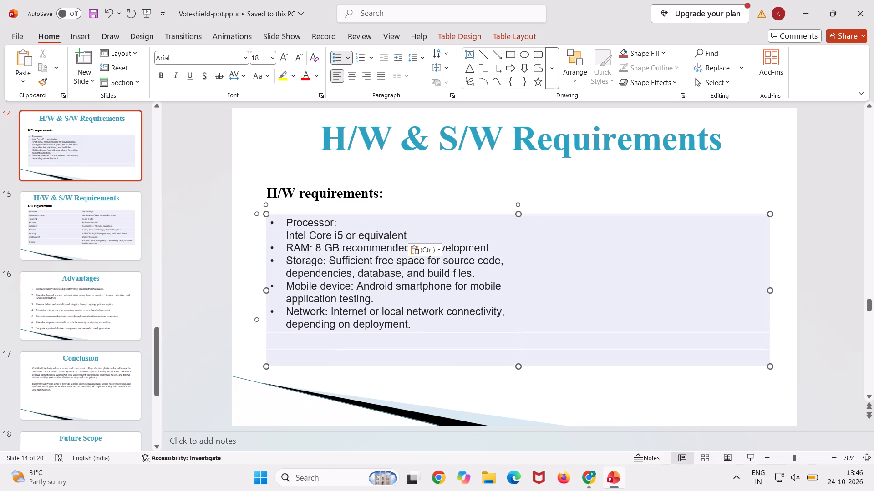
Clear all the hardware text from the first row's first-column cell.
key(ctrl+a)
key(BackSpace)
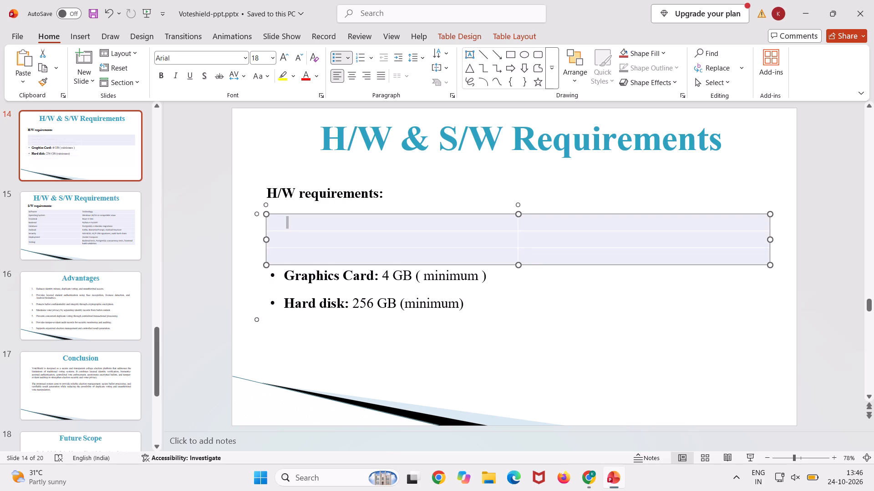
Move the old H/W requirements text box down so its bullet list sits below the empty table.
click(473, 311)
drag(473, 311, 478, 384)
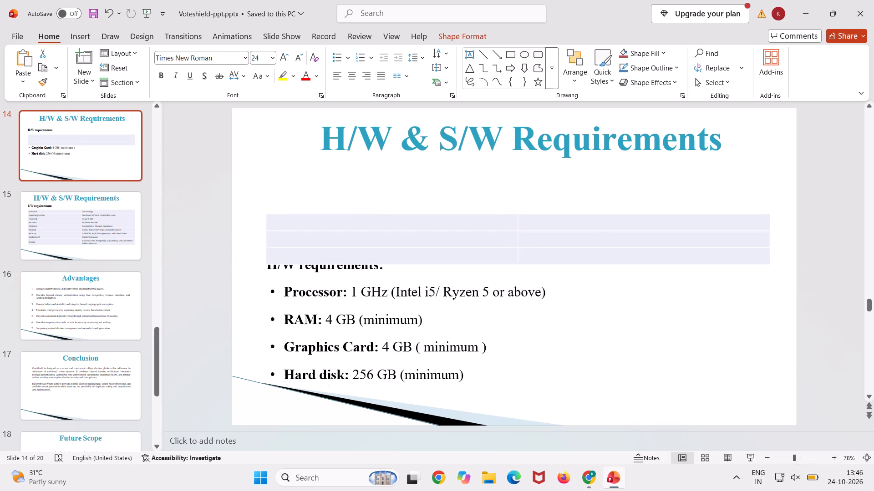
Move the H/W requirements text box back up so its heading sits just above the empty table, aligned with the table's left edge.
drag(478, 384, 496, 384)
drag(479, 365, 441, 312)
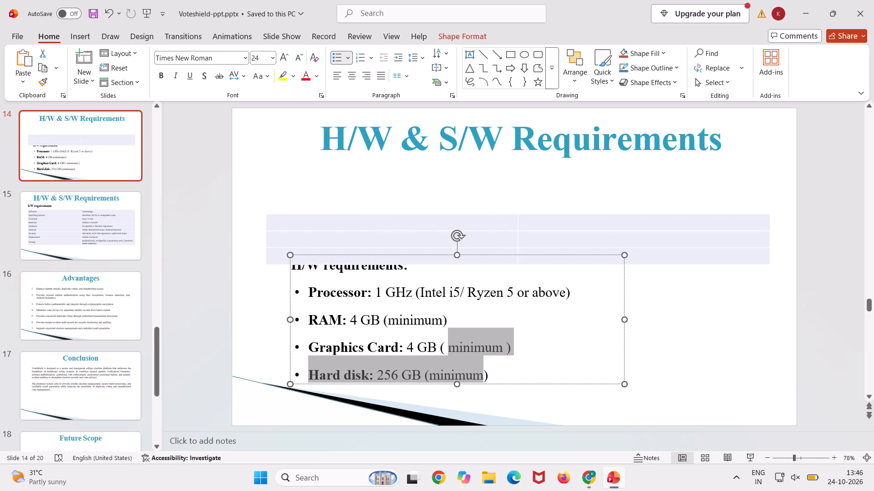
drag(441, 312, 437, 305)
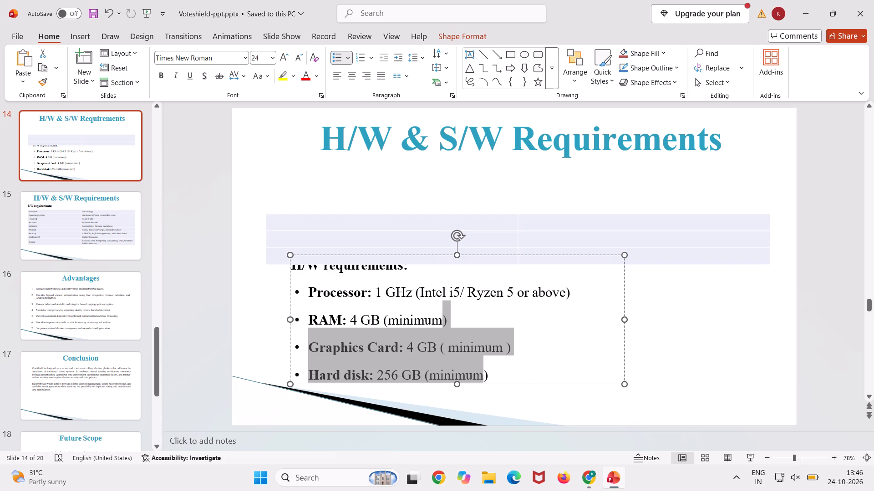
drag(552, 385, 526, 325)
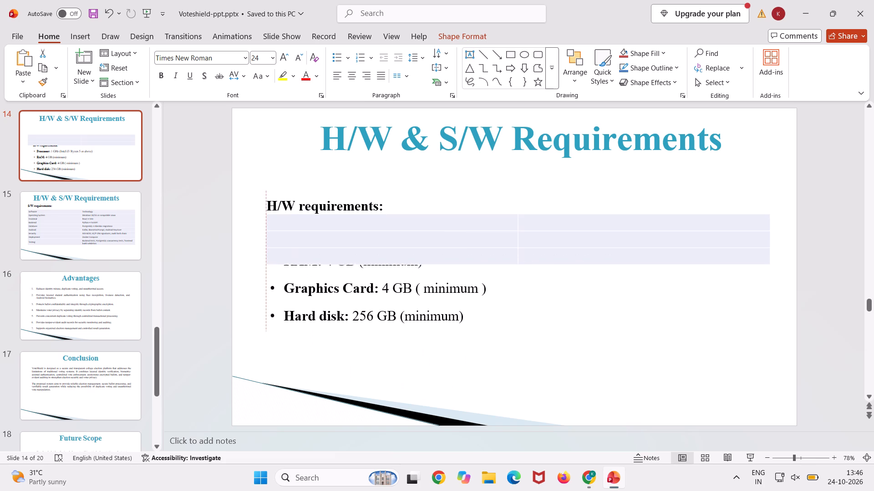
drag(526, 325, 528, 319)
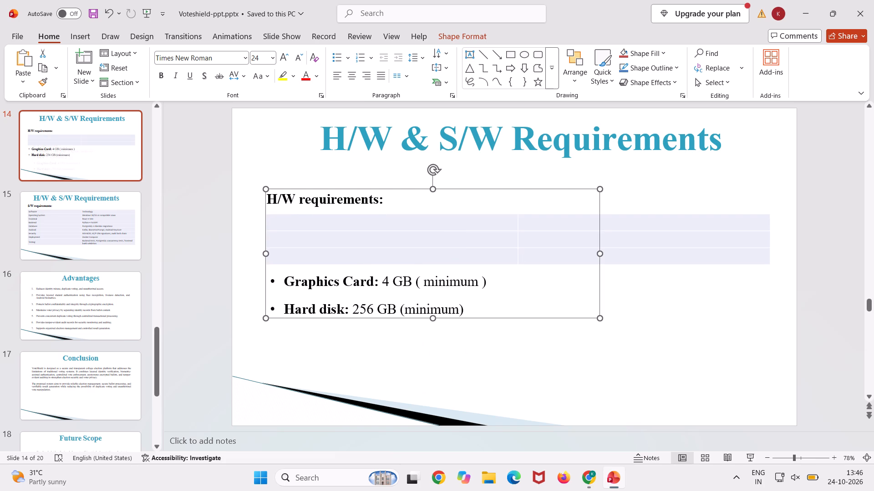
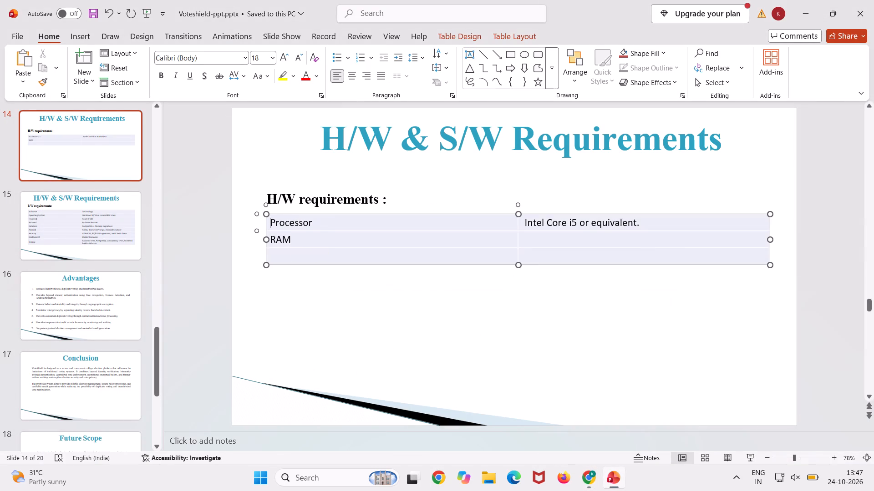
Place the text cursor in the RAM row's empty second-column cell, and minimize the presentation window to reveal the desktop.
click(543, 237)
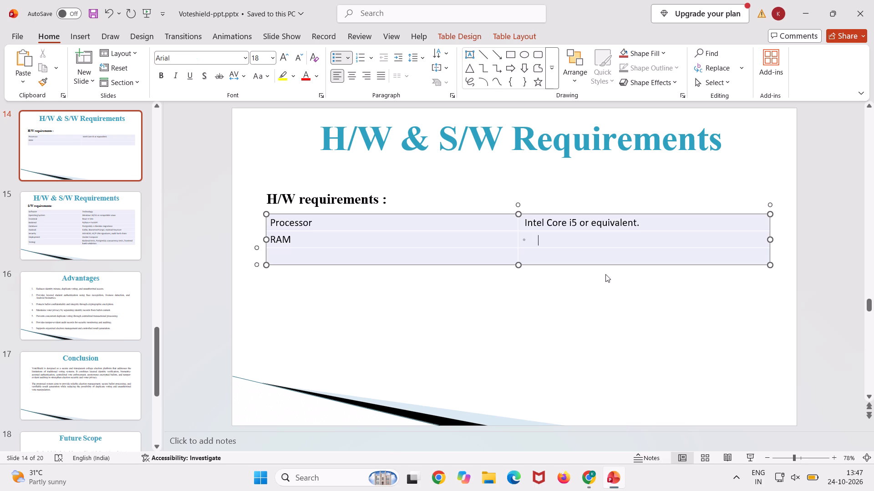
click(808, 4)
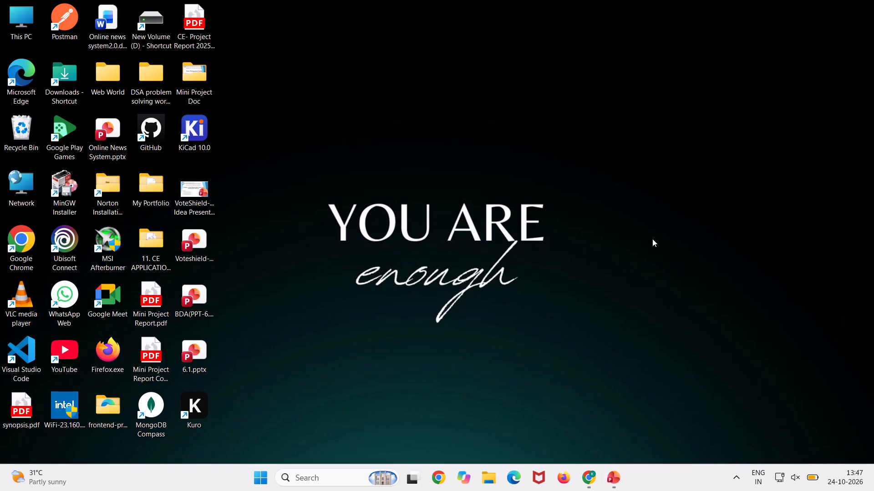
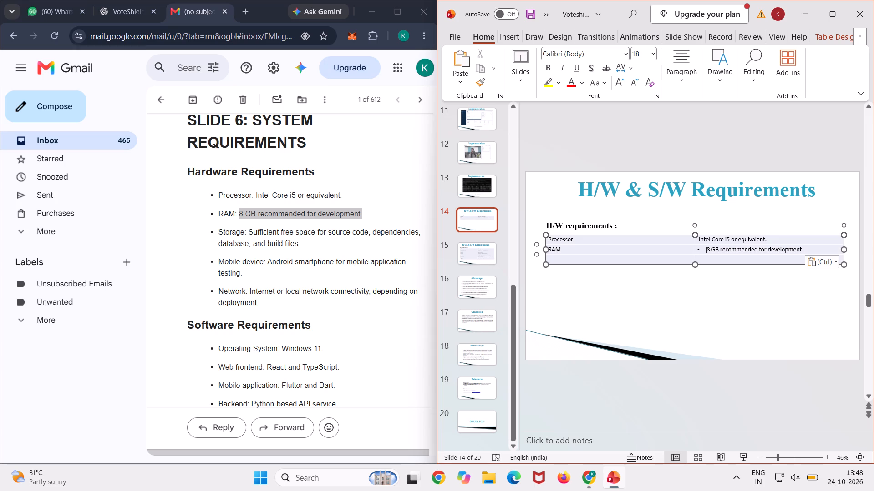
Remove the bullet before "8 GB recommended for development." in the RAM row's second-column cell.
key(BackSpace)
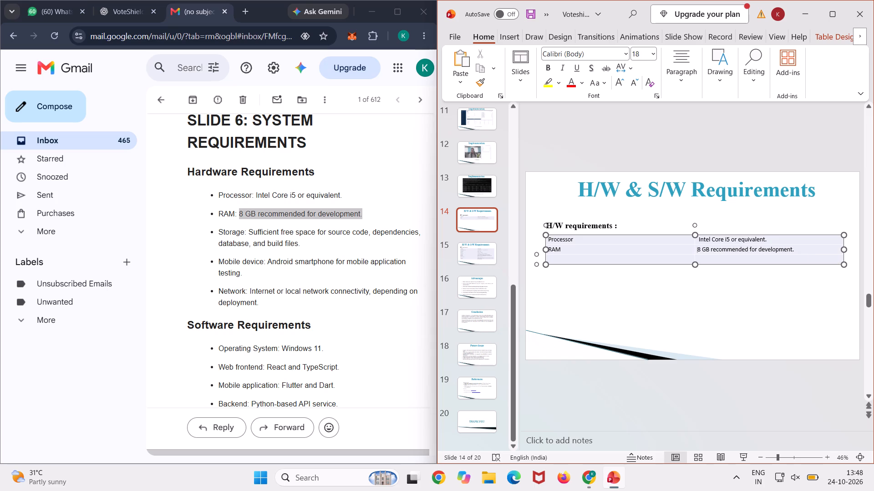
Start editing the empty first-column cell in the row below RAM in the H/W requirements table.
click(582, 260)
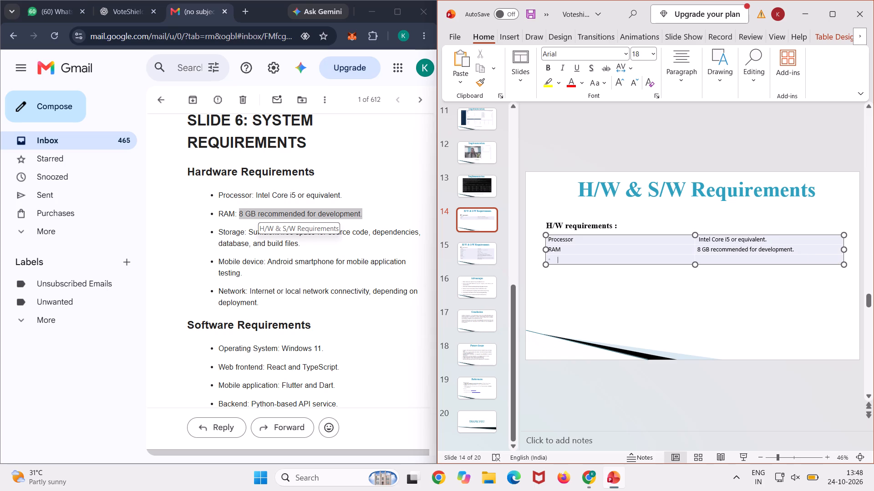
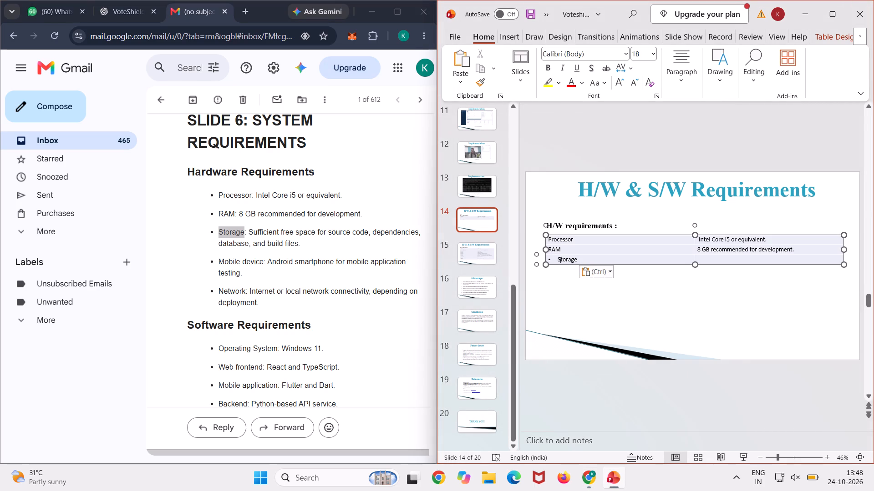
Remove the bullet and its indent from "Storage" in the third row of the H/W requirements table.
key(Left)
key(BackSpace)
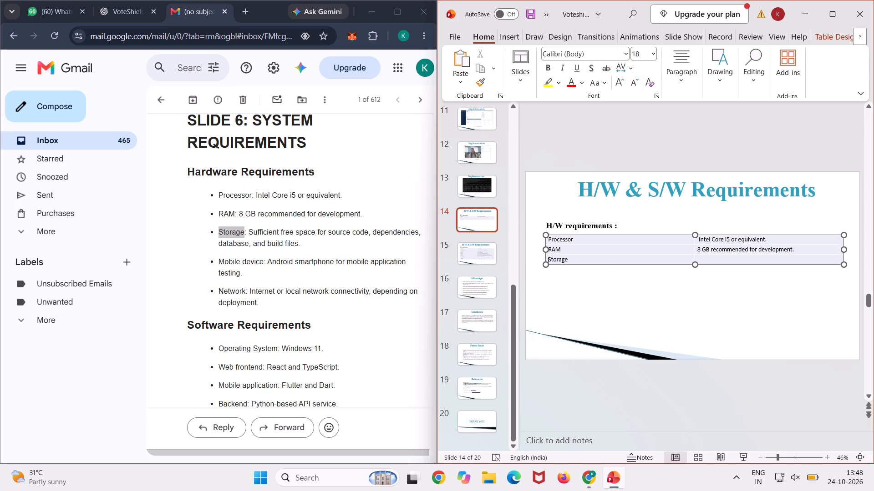
Begin filling the Storage row's empty second-column cell in the H/W requirements table.
click(738, 260)
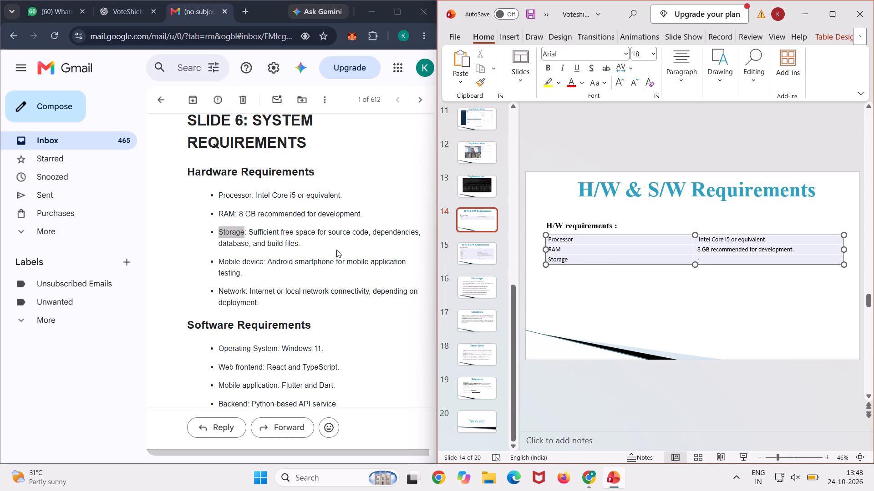
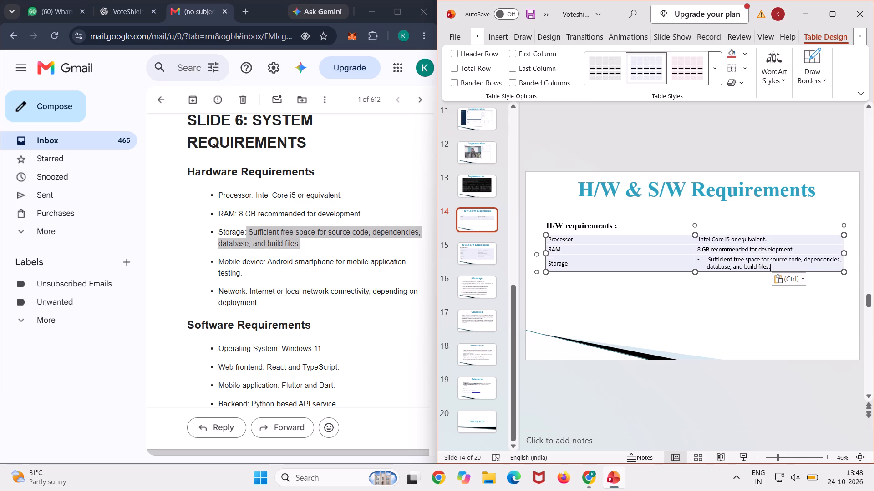
Remove the bullet and leading space from the storage description in the H/W requirements table's second column.
click(709, 259)
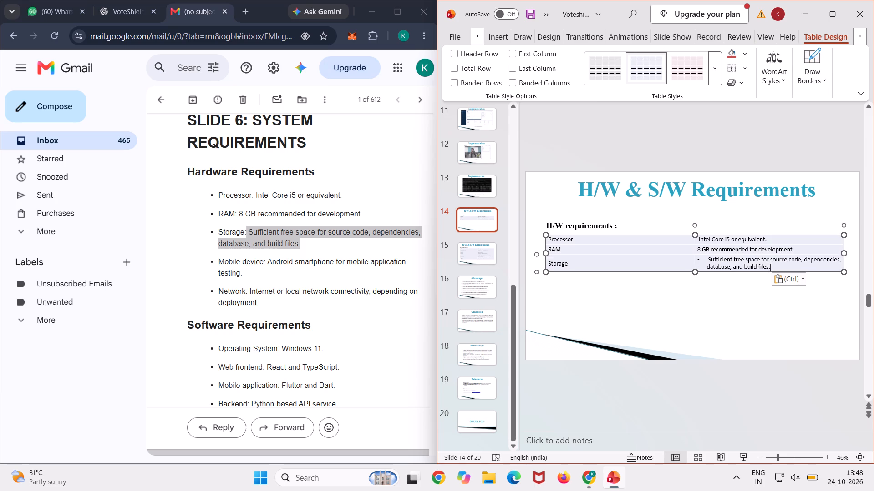
click(711, 261)
key(Left)
key(BackSpace)
key(BackSpace)
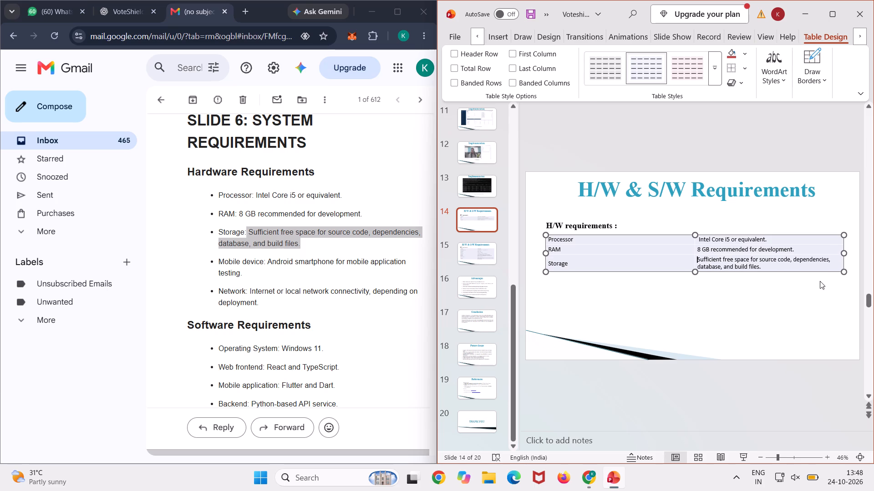
Resize the H/W requirements table to be slightly taller by extending its lower edge downward.
drag(845, 272, 843, 296)
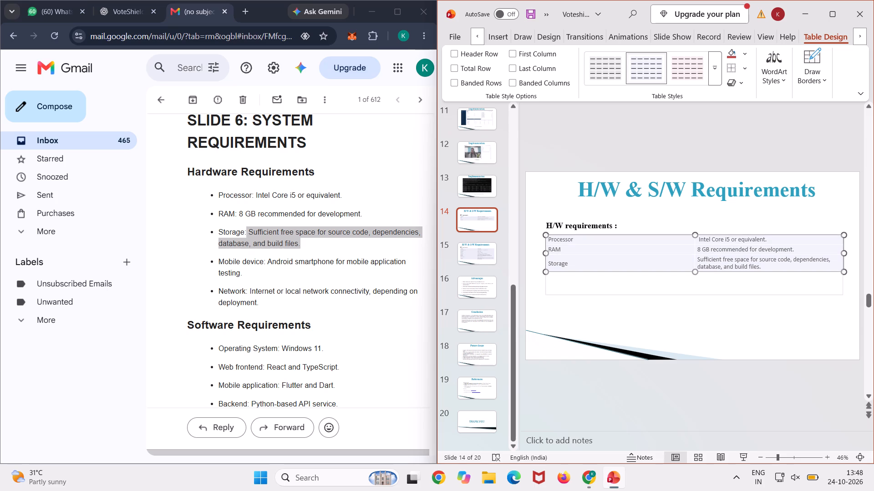
drag(843, 296, 847, 296)
drag(847, 294, 846, 278)
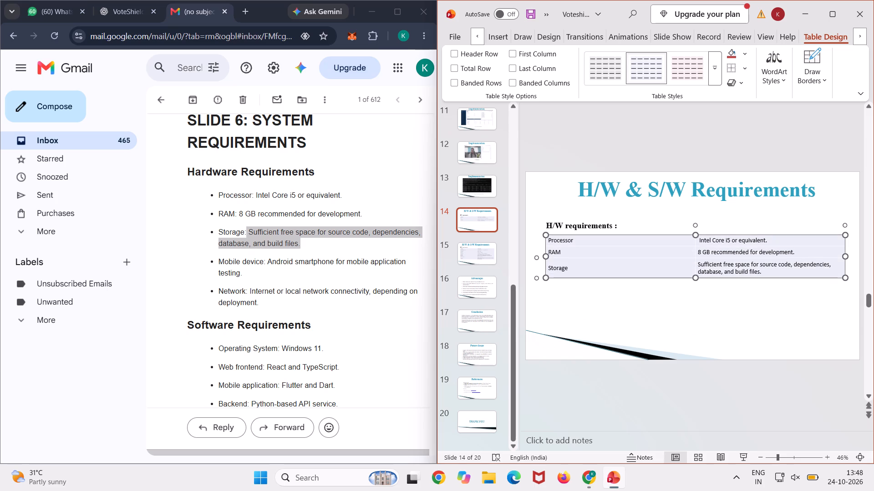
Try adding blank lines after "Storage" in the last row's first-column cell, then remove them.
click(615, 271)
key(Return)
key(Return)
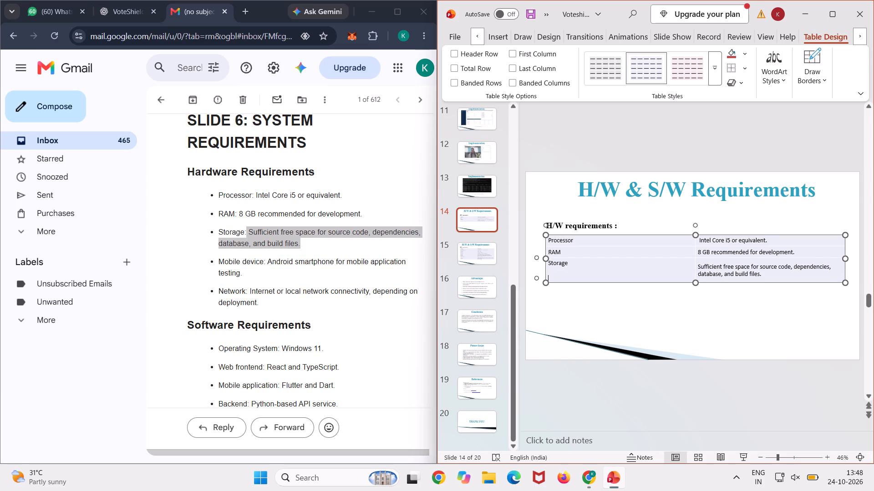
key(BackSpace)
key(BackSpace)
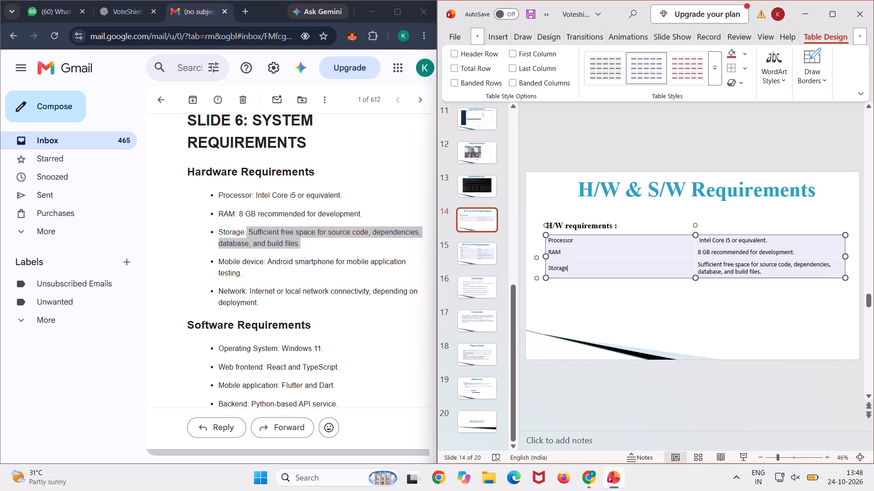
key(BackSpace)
Complete the label in the third row's first column as "Storage".
key(e)
Reduce the hardware table's height so its three rows fit tightly around their text.
drag(696, 278, 697, 273)
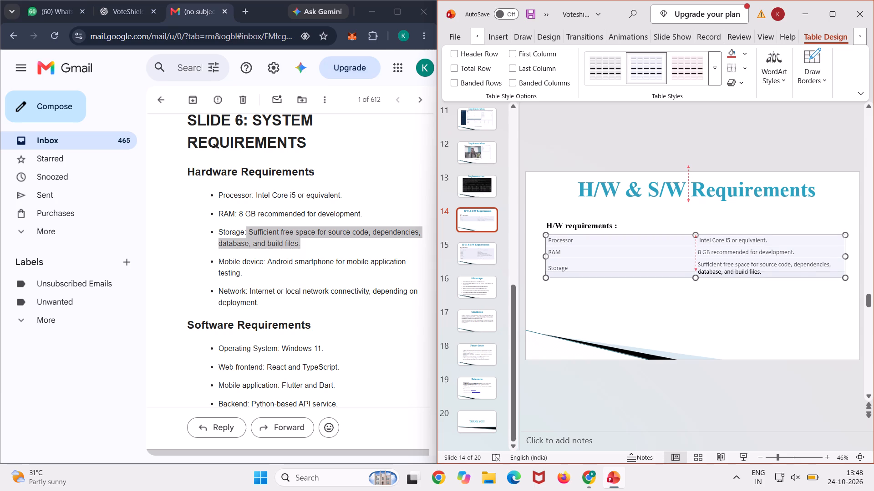
drag(697, 273, 697, 274)
click(657, 298)
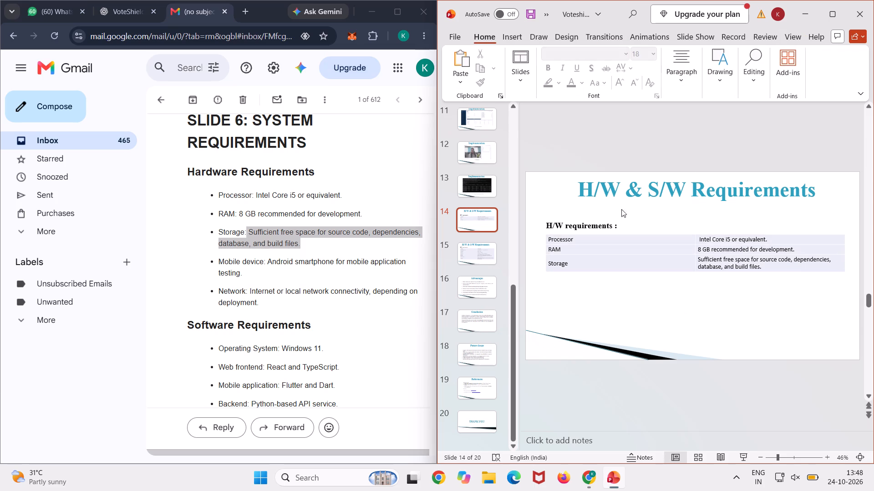
Maximize the presentation window and narrow the hardware table's first column to a little over a third of the table's width.
click(832, 14)
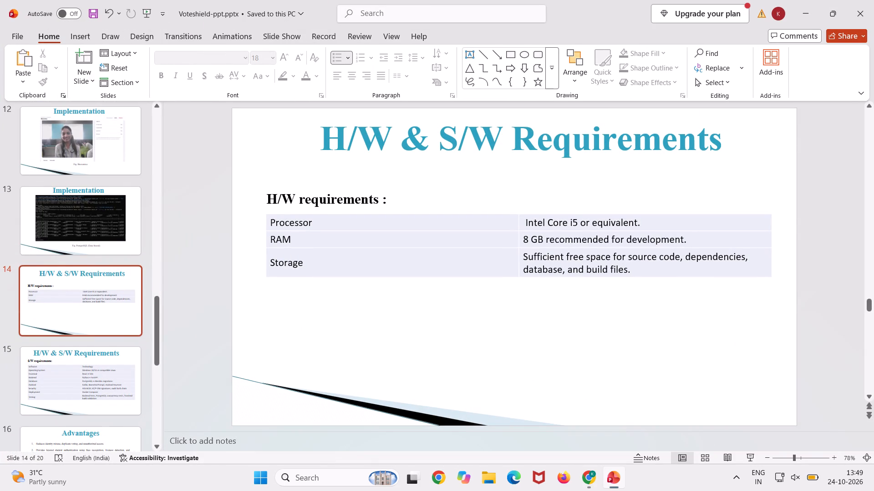
drag(517, 252, 483, 252)
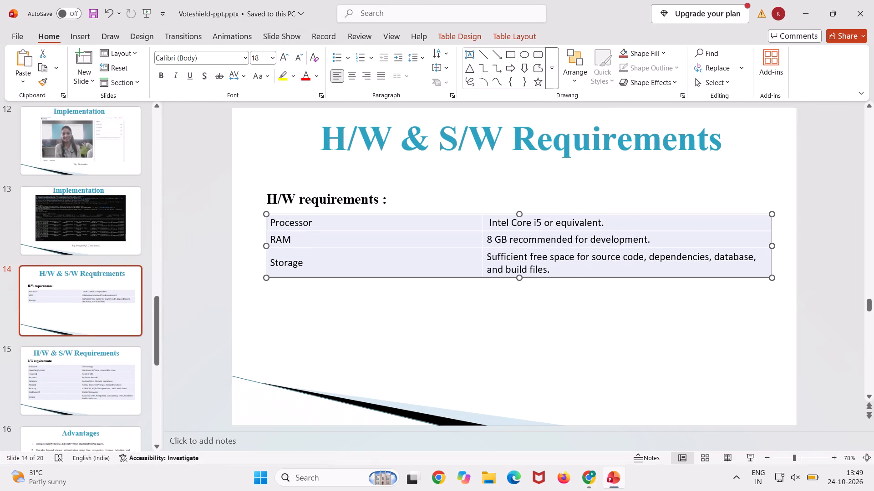
drag(483, 251, 475, 251)
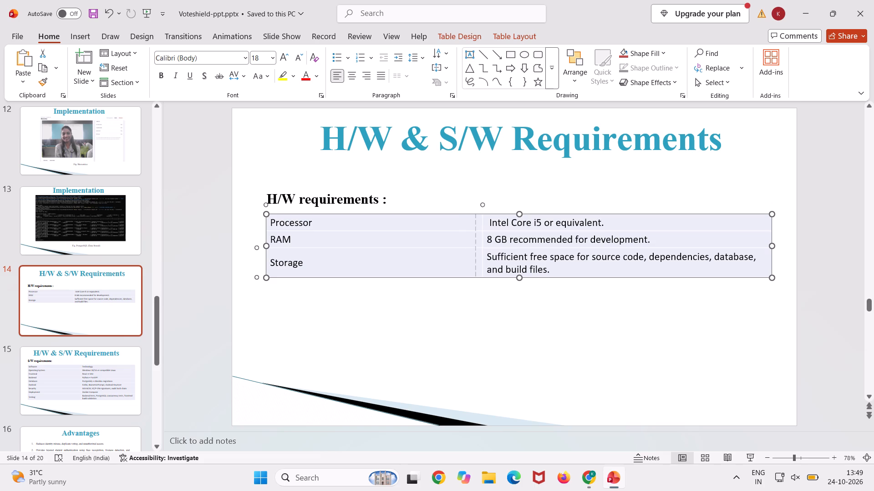
drag(475, 251, 457, 254)
click(421, 307)
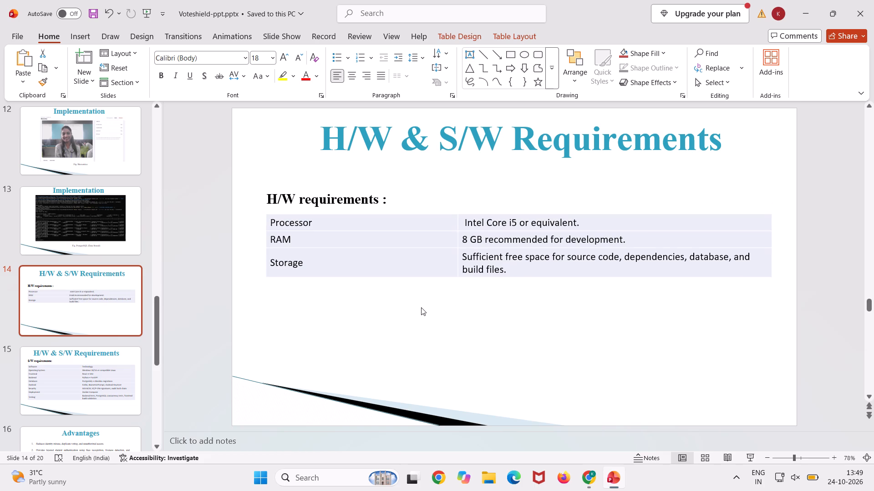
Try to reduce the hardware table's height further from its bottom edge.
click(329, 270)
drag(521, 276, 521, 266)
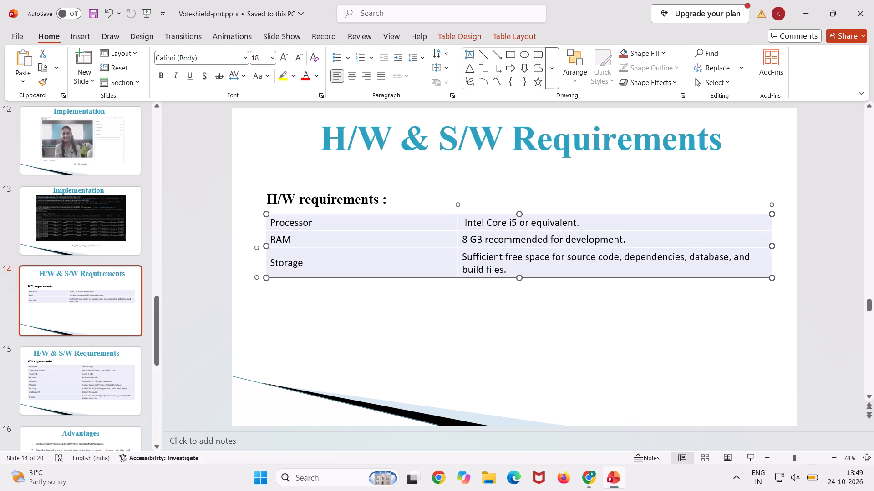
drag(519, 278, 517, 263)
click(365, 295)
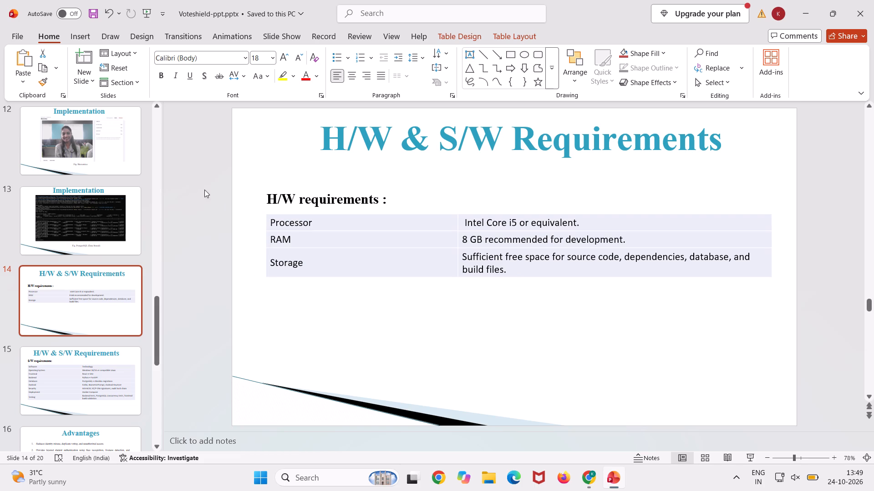
Start inserting another table on the H/W & S/W Requirements slide with 2 columns, and clear its default row count.
click(79, 38)
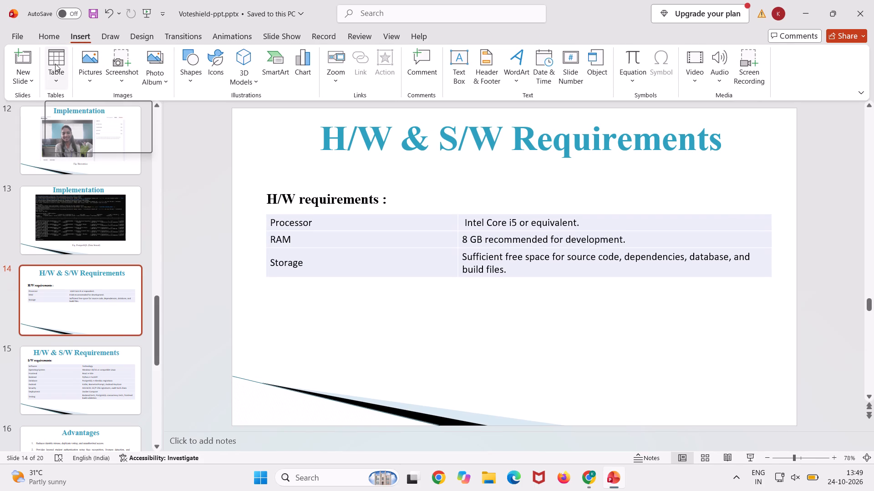
click(55, 64)
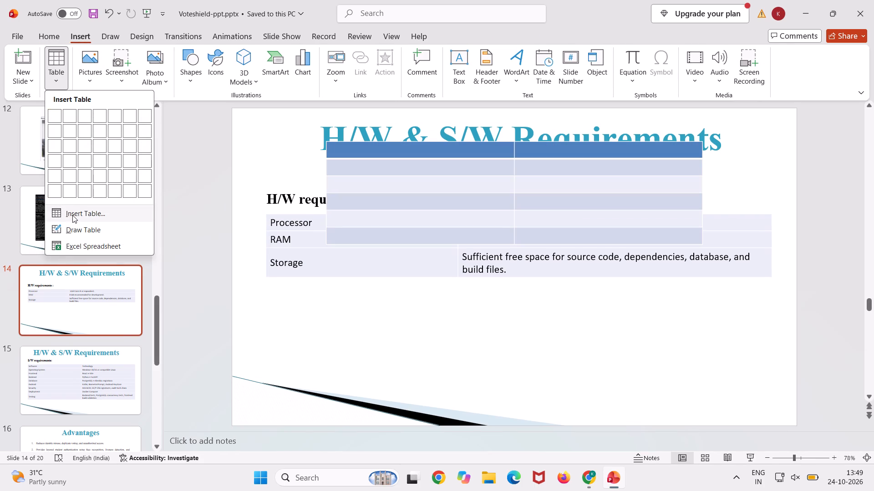
click(72, 215)
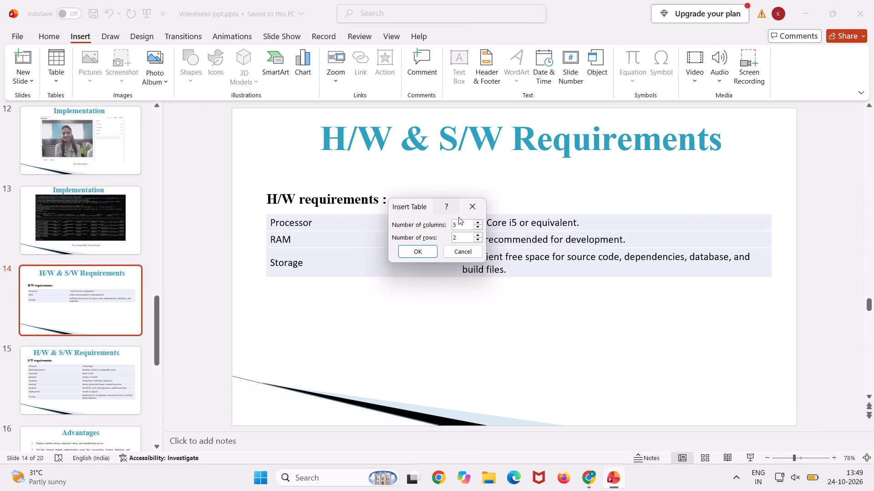
click(459, 227)
key(BackSpace)
key(2)
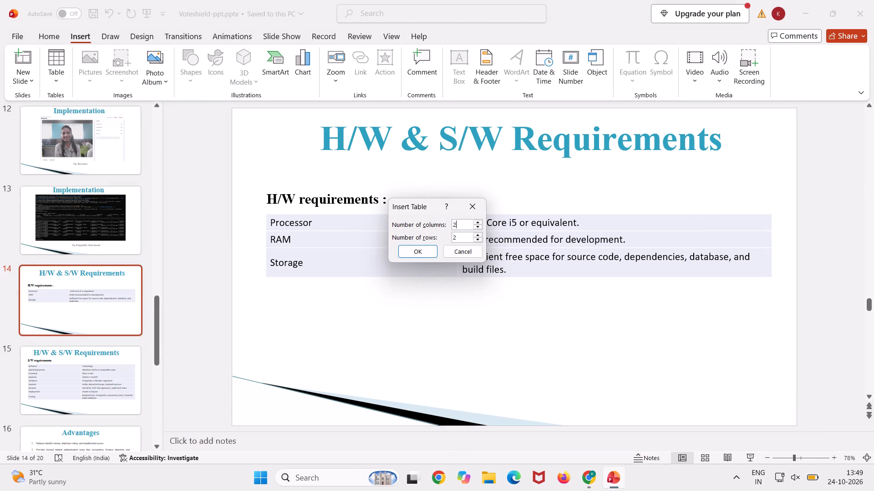
click(462, 238)
key(BackSpace)
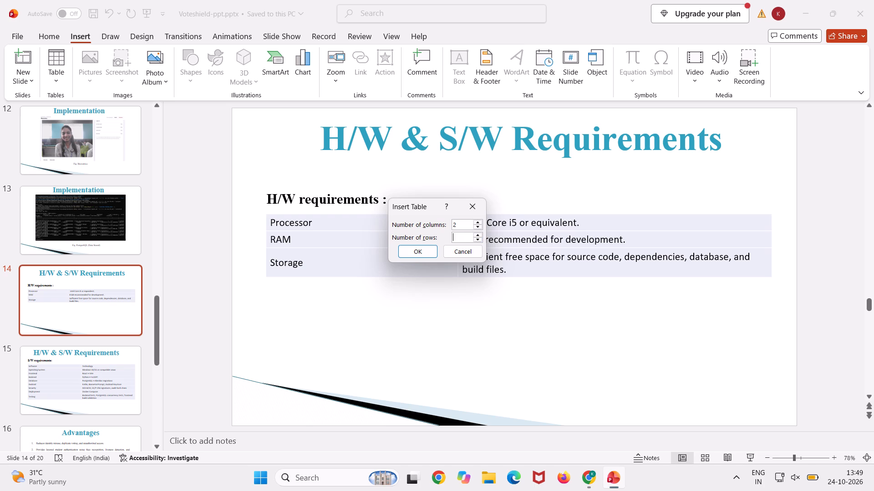
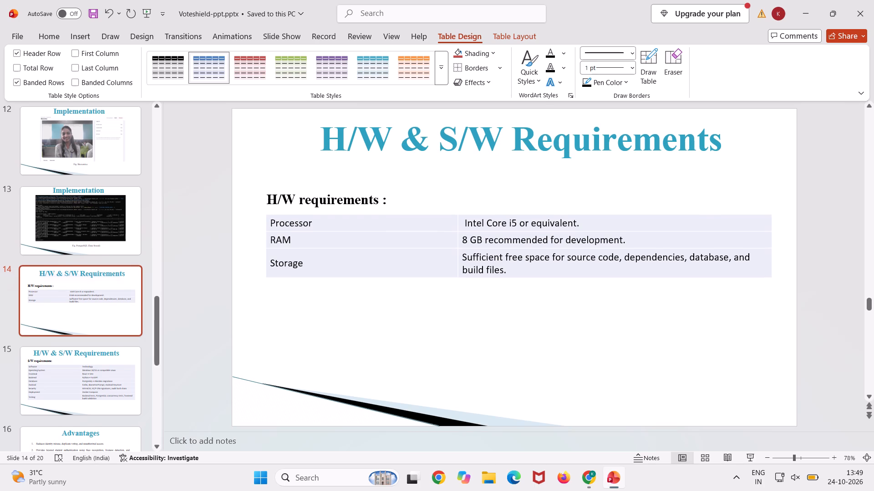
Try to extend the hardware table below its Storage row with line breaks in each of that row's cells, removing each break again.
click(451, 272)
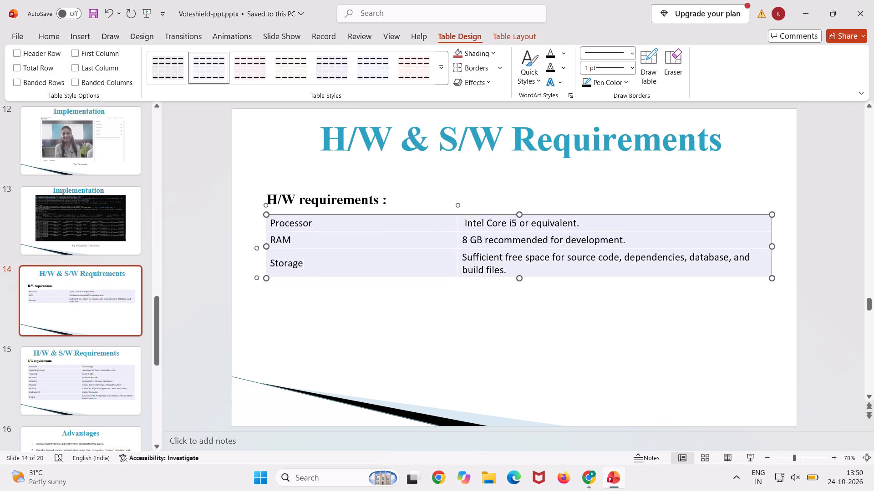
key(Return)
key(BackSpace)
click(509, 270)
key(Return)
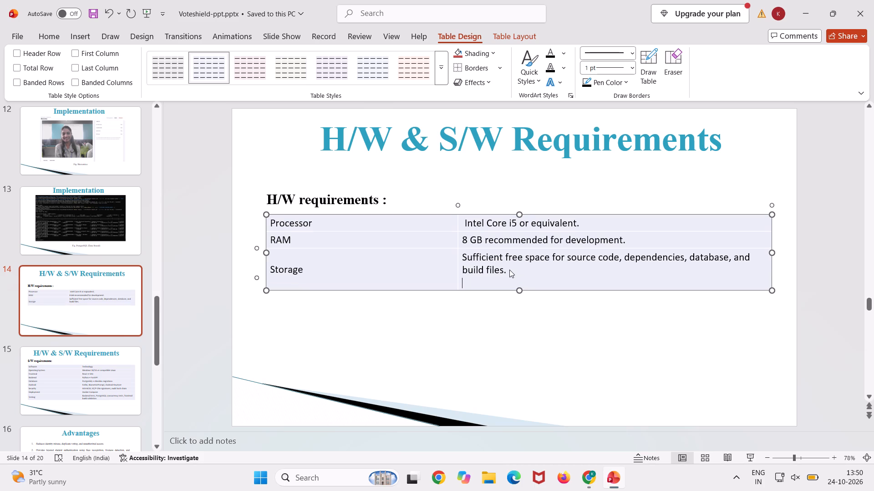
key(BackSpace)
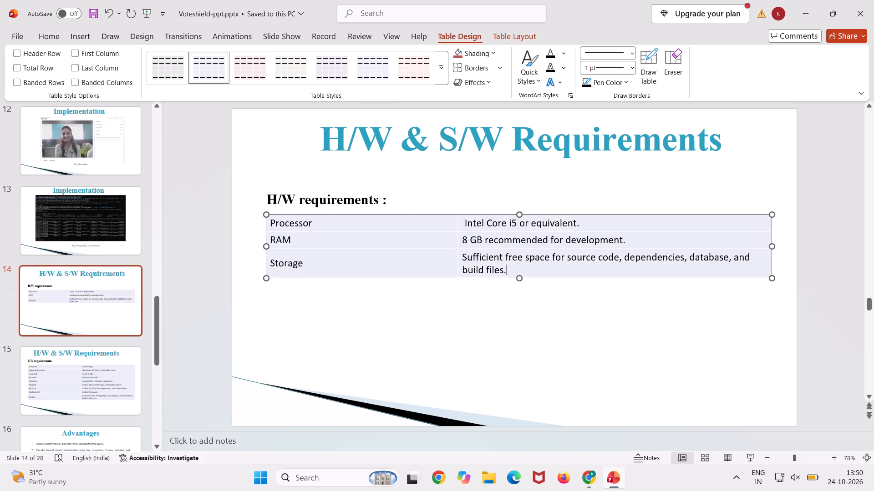
Add a new row to the hardware requirements table below the Storage row.
click(506, 278)
click(463, 297)
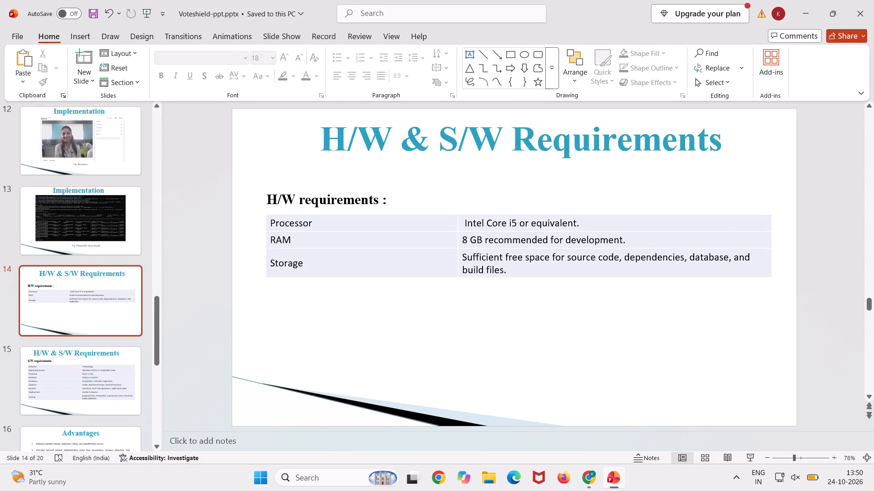
click(267, 278)
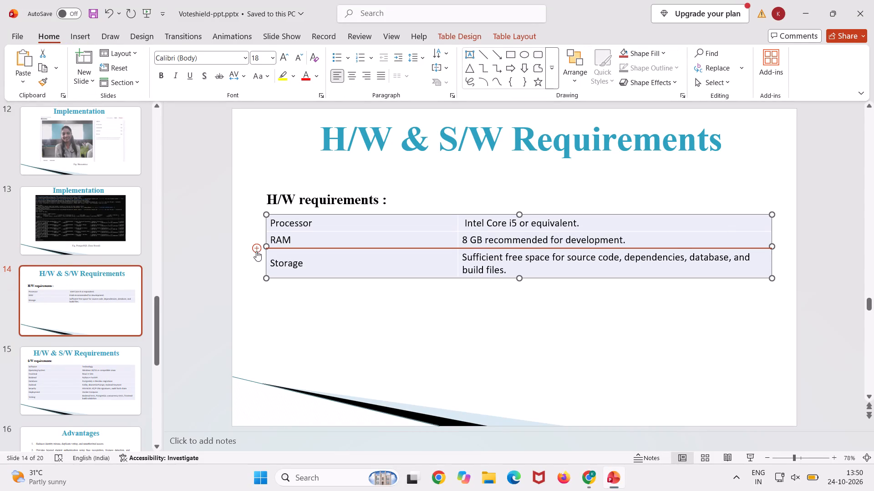
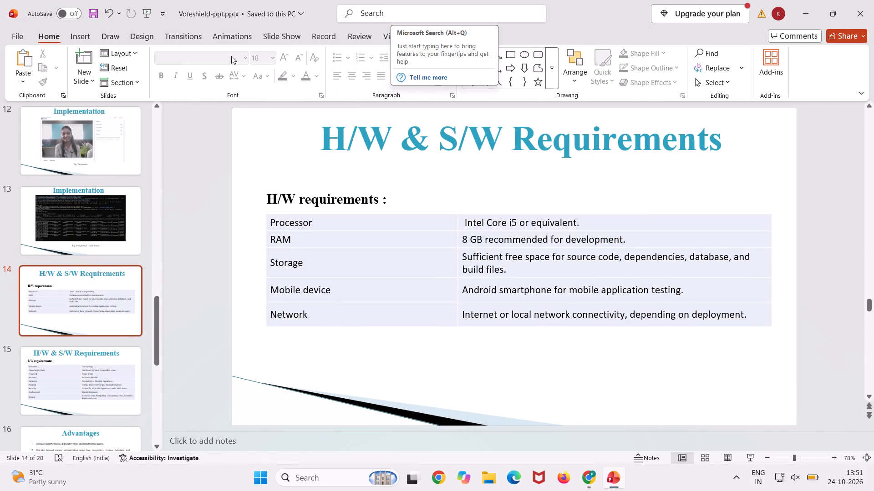
Format all text in the hardware requirements table as Times New Roman with justified alignment.
click(359, 258)
key(ctrl+a)
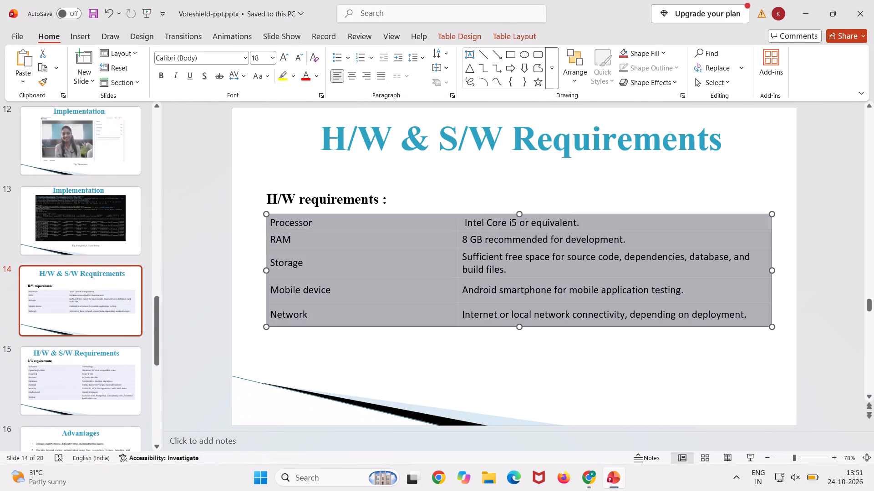
click(244, 62)
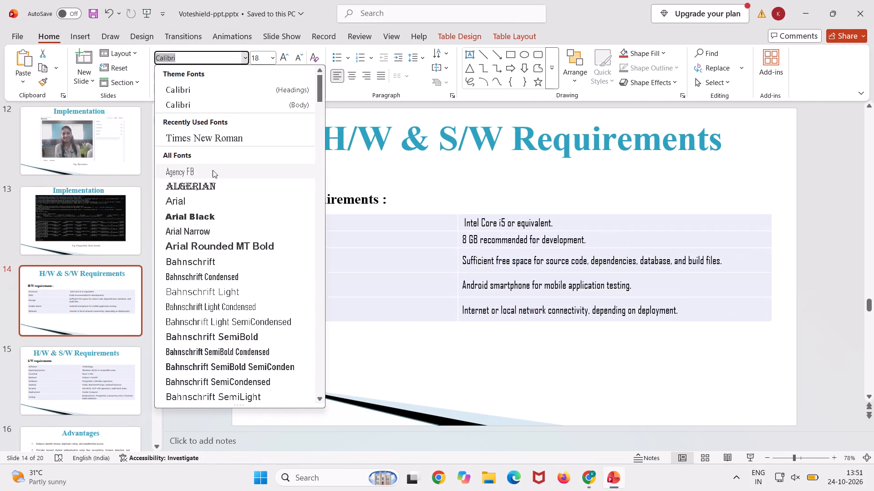
click(222, 142)
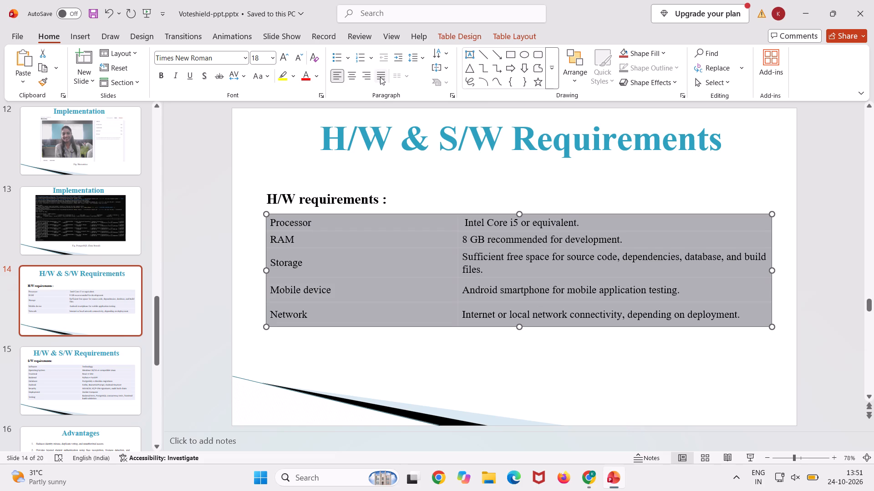
click(380, 75)
click(490, 391)
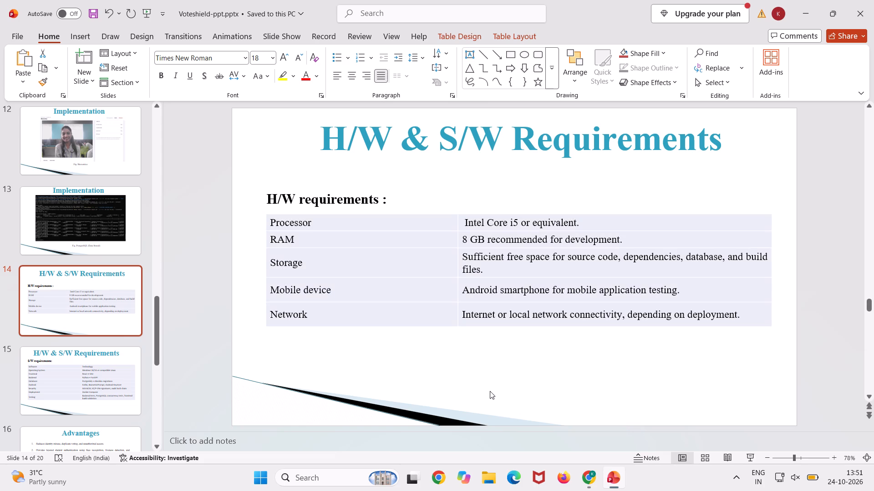
Remove the leading space before "Intel Core i5 or equivalent." in the Processor row.
click(467, 224)
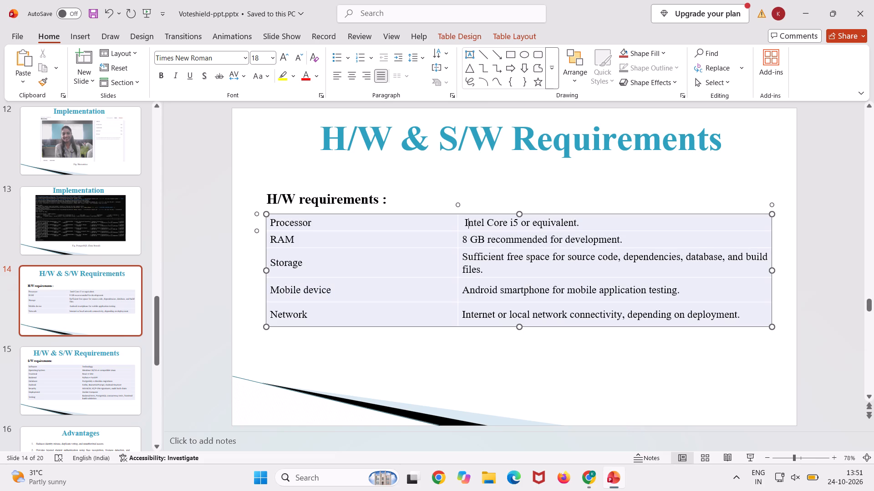
key(Left)
key(BackSpace)
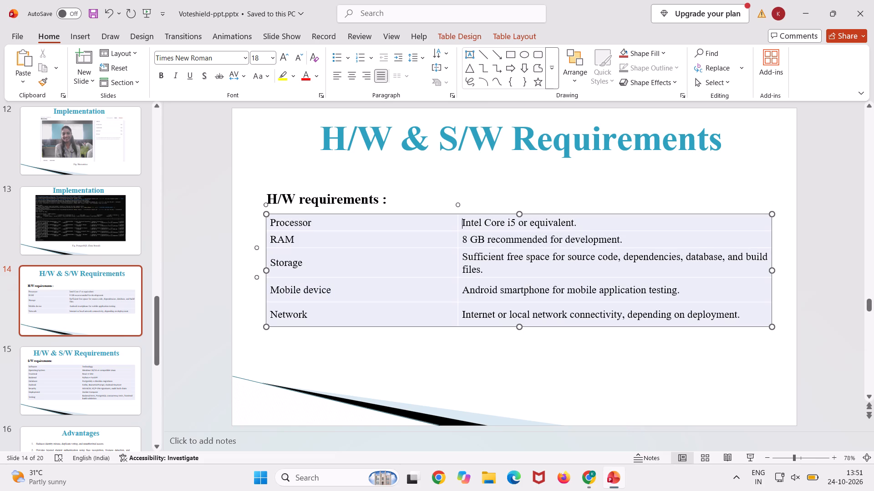
Open the bullet style choices for the hardware table's first column, from Processor to Network.
drag(313, 317, 270, 215)
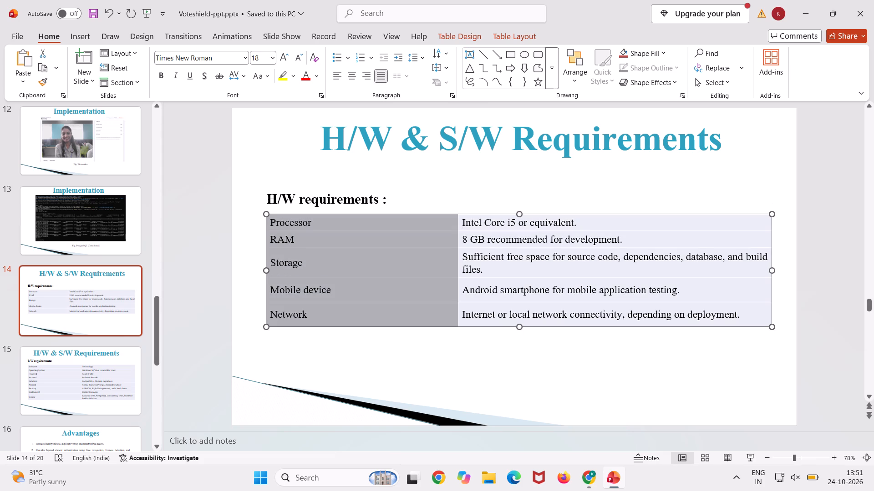
click(348, 59)
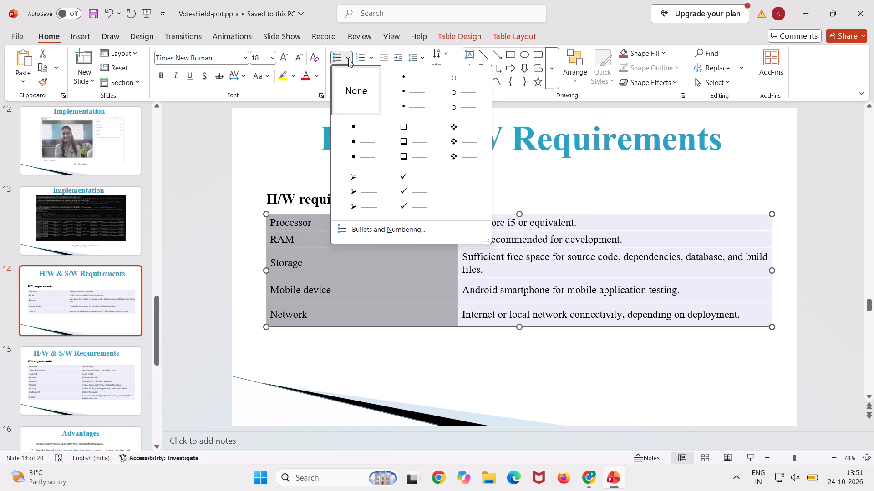
Apply filled round bullets to the component names in the hardware requirements table's first column.
click(420, 100)
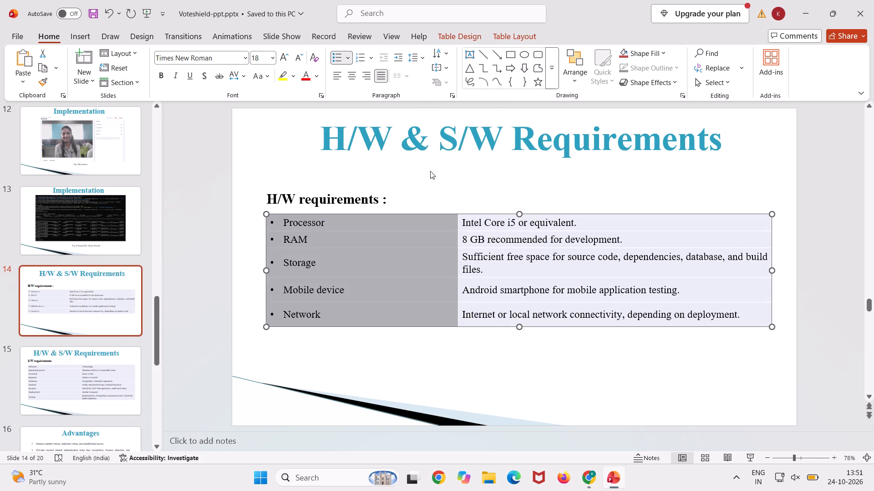
click(436, 373)
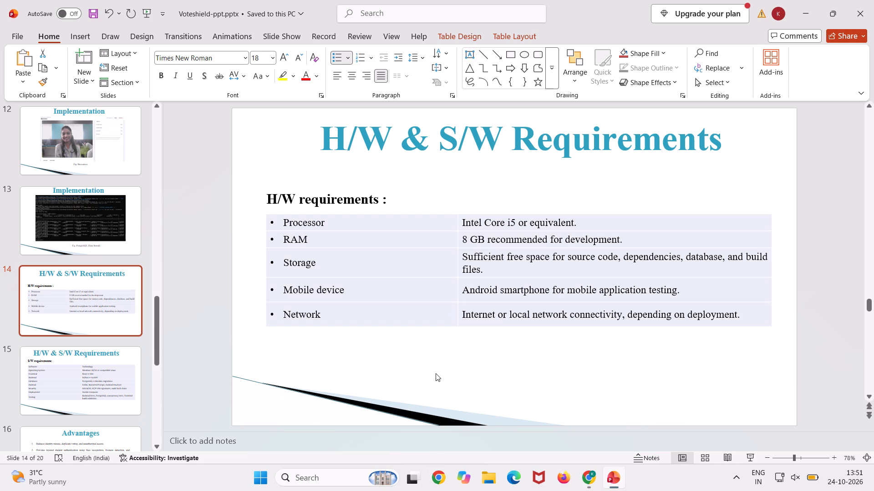
click(115, 379)
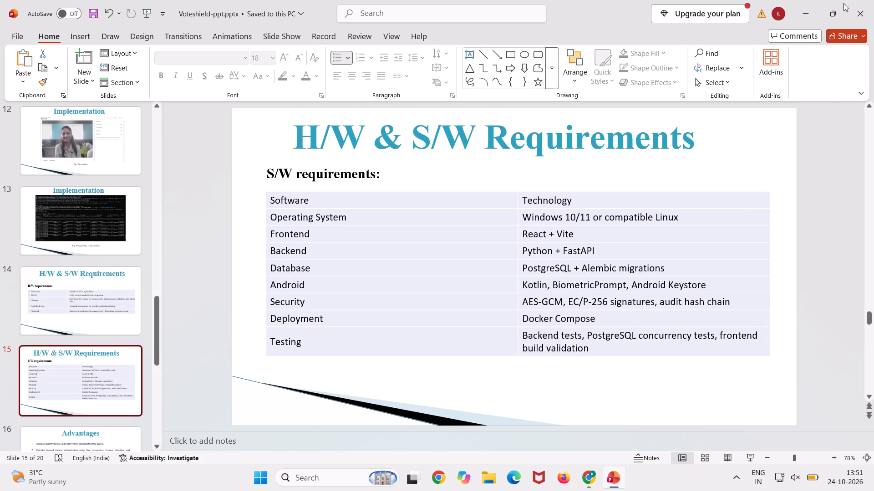
click(790, 46)
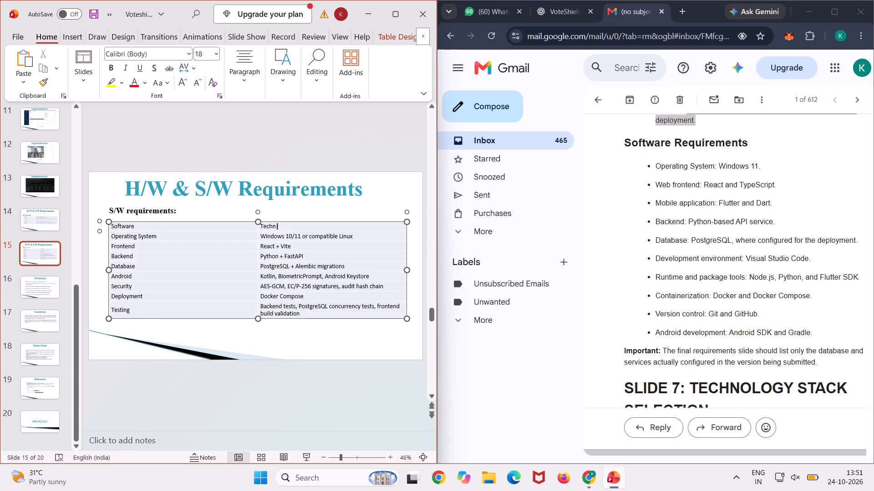
key(BackSpace)
key(BackSpace)
key(BackSpace)
click(154, 226)
key(BackSpace)
key(BackSpace)
key(BackSpace)
key(BackSpace)
key(BackSpace)
key(BackSpace)
key(BackSpace)
key(BackSpace)
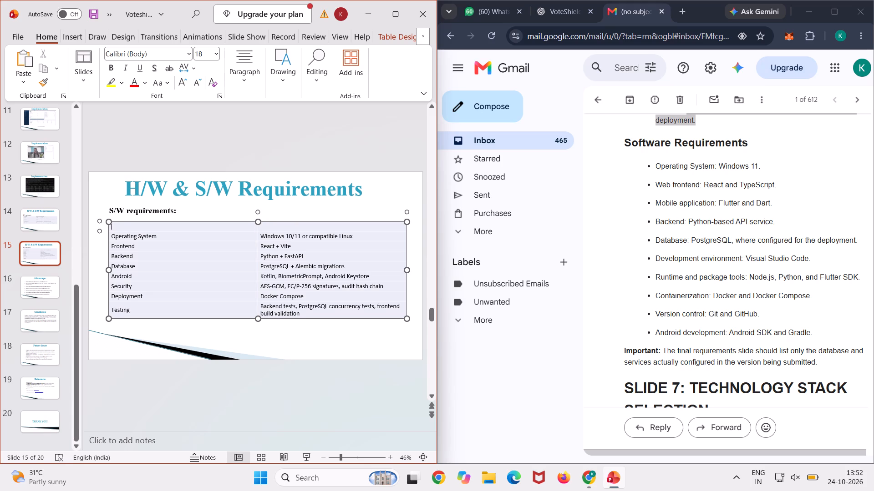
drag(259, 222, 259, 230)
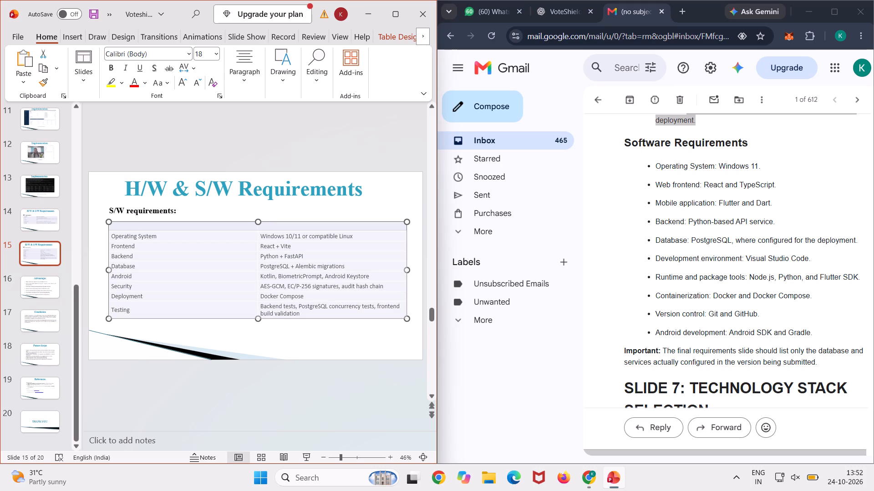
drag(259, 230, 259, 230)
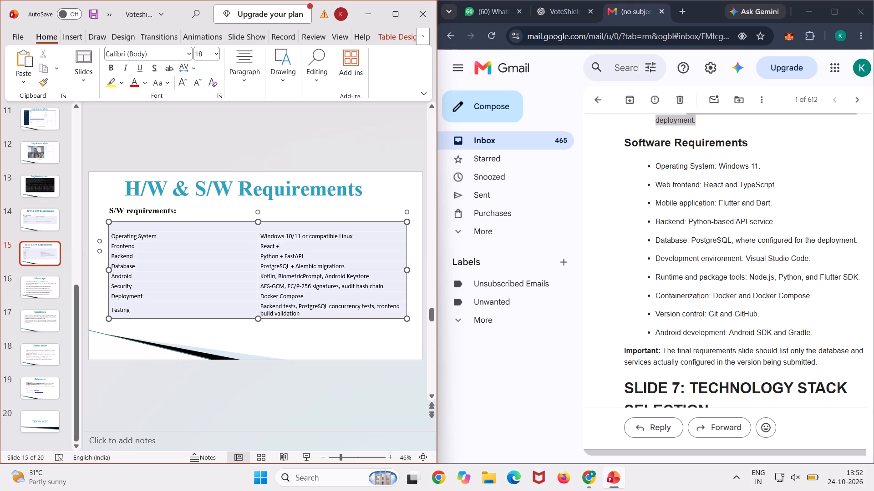
click(290, 246)
key(BackSpace)
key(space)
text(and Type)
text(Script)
Change the Backend entry in the S/W requirements table on slide 15 to "Python Based API Service".
click(305, 257)
key(Left)
key(Left)
key(Left)
key(BackSpace)
key(BackSpace)
key(BackSpace)
key(BackSpace)
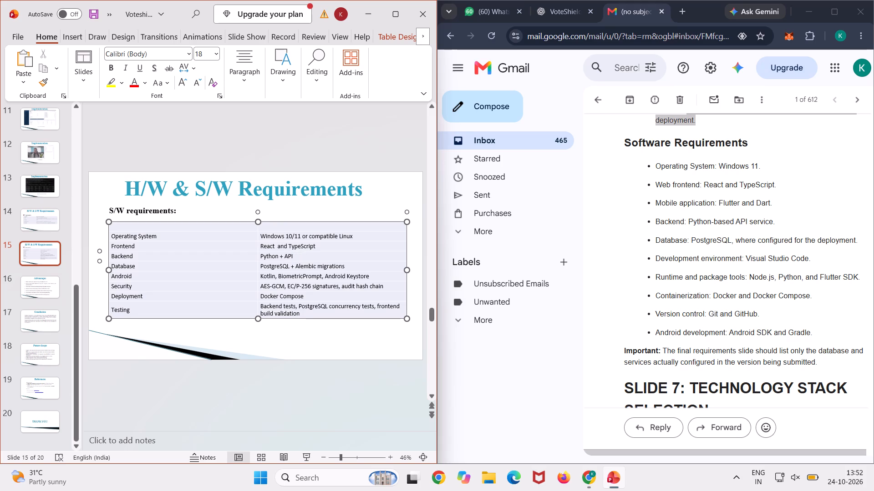
key(BackSpace)
key(BackSpace)
text(Based)
key(space)
key(Right)
key(Right)
key(Right)
key(Right)
key(Left)
key(space)
text(System)
key(BackSpace)
key(BackSpace)
key(BackSpace)
key(BackSpace)
key(BackSpace)
text(ervice)
Shorten the Database entry in the software table to "PostgreSQL" by removing the Alembic migrations text.
click(348, 269)
key(BackSpace)
key(BackSpace)
key(BackSpace)
key(BackSpace)
key(BackSpace)
key(BackSpace)
key(BackSpace)
key(BackSpace)
key(BackSpace)
key(BackSpace)
key(BackSpace)
key(BackSpace)
key(BackSpace)
key(BackSpace)
key(BackSpace)
key(BackSpace)
key(BackSpace)
key(BackSpace)
key(BackSpace)
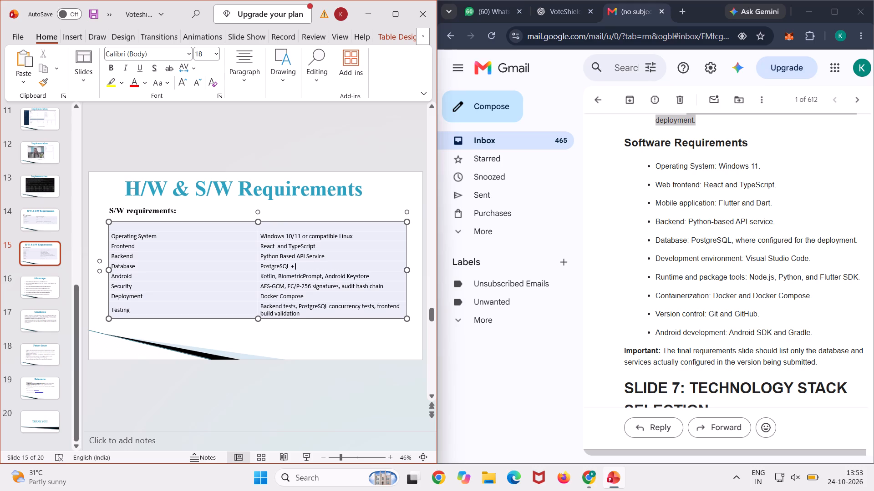
key(BackSpace)
Clear the whole technology entry in the Android row of the software table.
click(373, 276)
key(BackSpace)
key(BackSpace)
key(BackSpace)
key(BackSpace)
key(BackSpace)
key(BackSpace)
key(BackSpace)
key(BackSpace)
key(BackSpace)
key(BackSpace)
key(BackSpace)
key(BackSpace)
key(BackSpace)
key(BackSpace)
key(BackSpace)
key(BackSpace)
key(BackSpace)
key(BackSpace)
key(BackSpace)
key(BackSpace)
key(BackSpace)
key(BackSpace)
key(BackSpace)
key(BackSpace)
key(BackSpace)
key(BackSpace)
key(BackSpace)
key(BackSpace)
key(BackSpace)
key(BackSpace)
key(BackSpace)
key(BackSpace)
key(BackSpace)
key(BackSpace)
key(BackSpace)
key(BackSpace)
key(BackSpace)
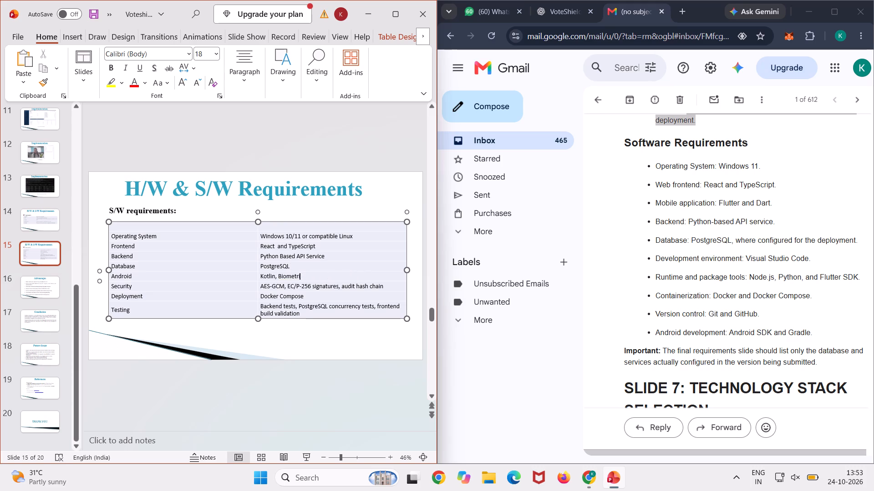
key(BackSpace)
Open the Android row's label in the software table for editing.
click(135, 277)
Extend the Android row's label in the S/W requirements table on slide 15 to "Android development".
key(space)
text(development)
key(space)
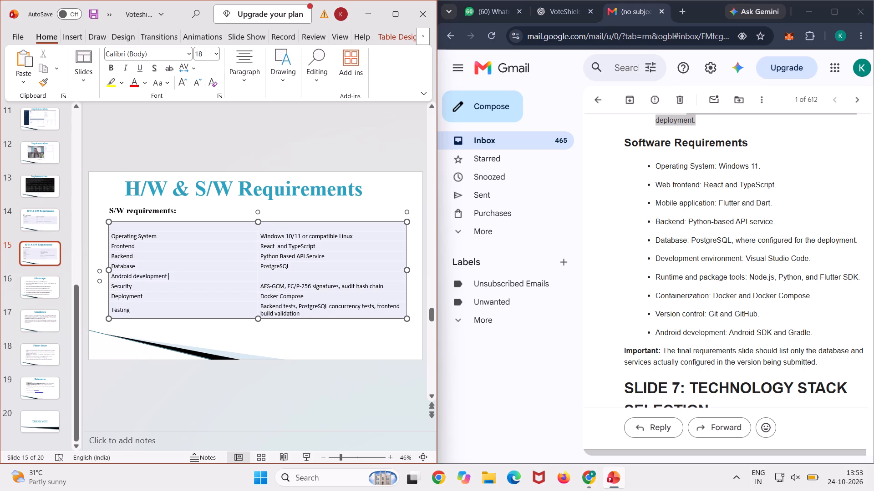
Open the empty technology entry in the Android development row of the software table for editing.
click(269, 276)
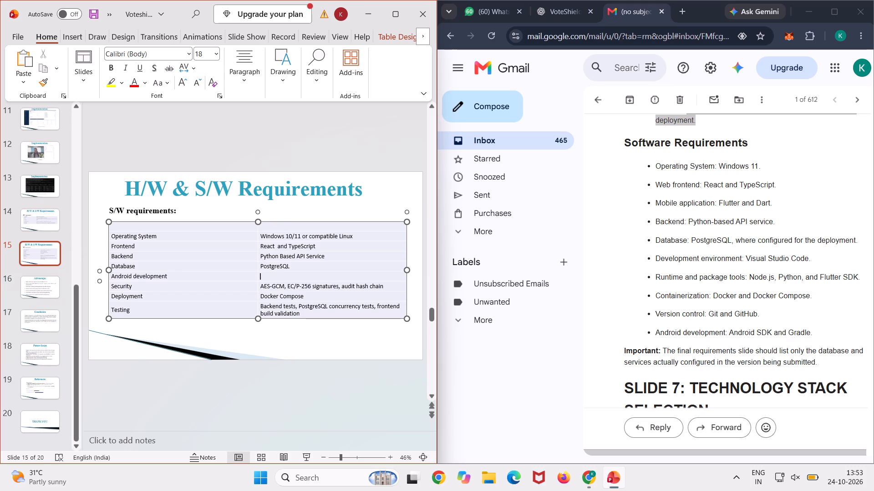
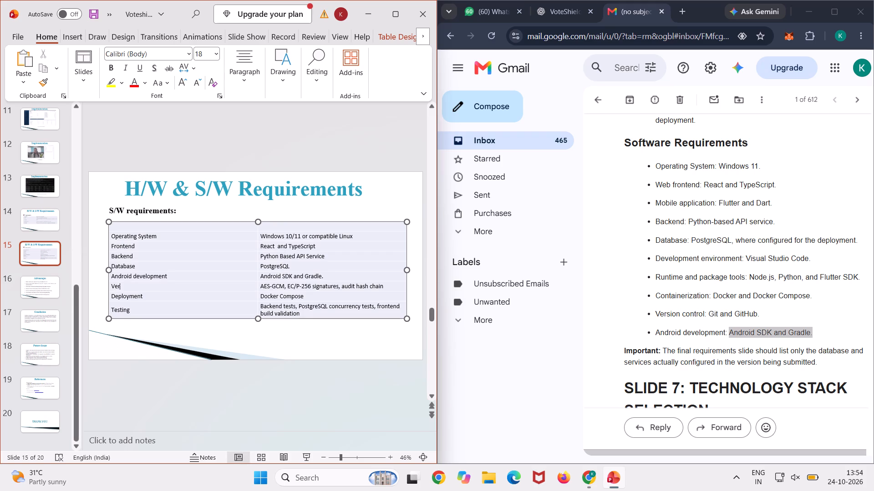
Complete the label of the row below Android development in the S/W requirements table as "Version control".
text(ion)
key(space)
text(contril)
key(BackSpace)
key(BackSpace)
text(ol)
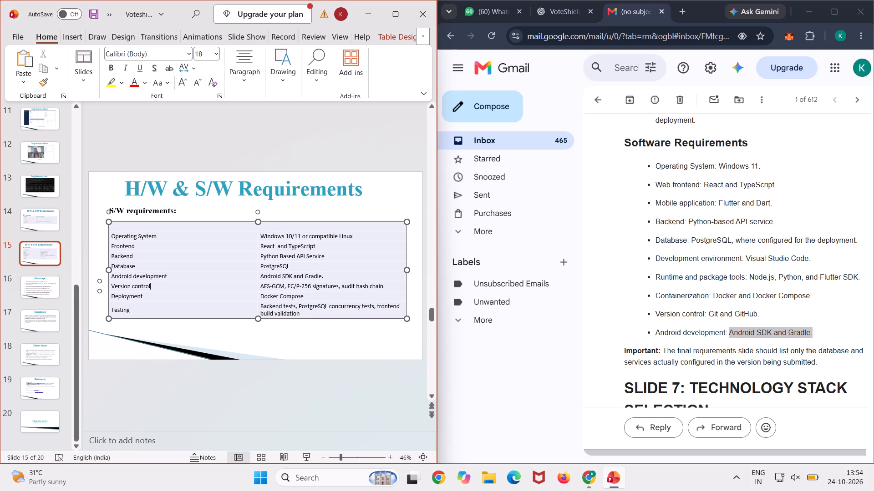
Clear the whole technology entry in the Version control row of the software table, removing the AES-GCM, signatures and hash chain text.
drag(261, 286, 280, 286)
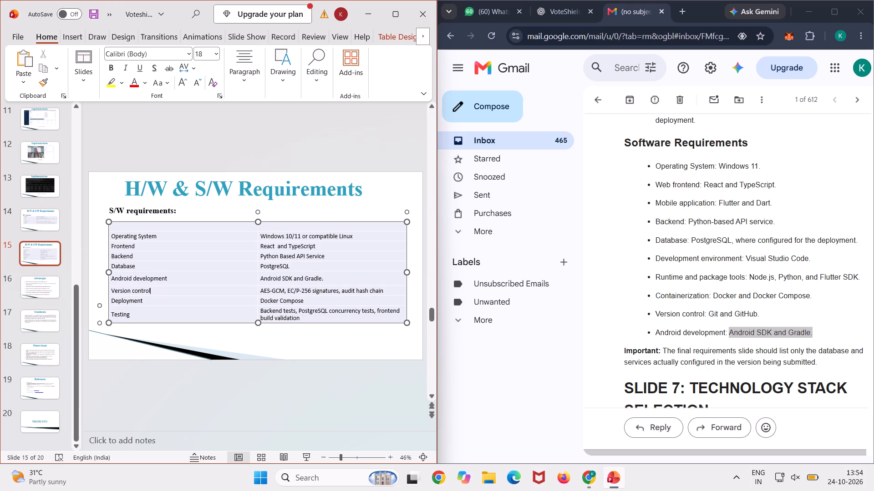
drag(384, 290, 342, 294)
drag(342, 294, 349, 286)
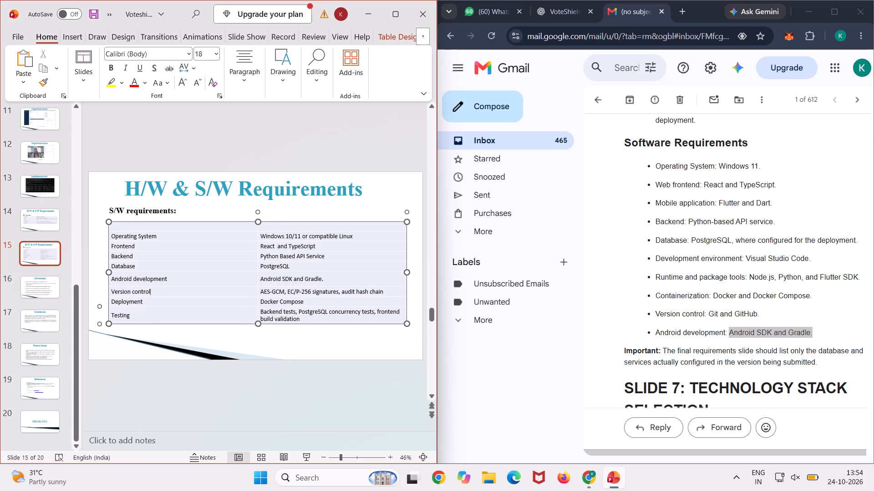
click(385, 294)
key(BackSpace)
key(BackSpace)
key(BackSpace)
key(BackSpace)
key(BackSpace)
key(BackSpace)
key(BackSpace)
key(BackSpace)
key(BackSpace)
key(BackSpace)
key(BackSpace)
key(BackSpace)
key(BackSpace)
key(BackSpace)
key(BackSpace)
key(BackSpace)
key(BackSpace)
key(BackSpace)
key(BackSpace)
key(BackSpace)
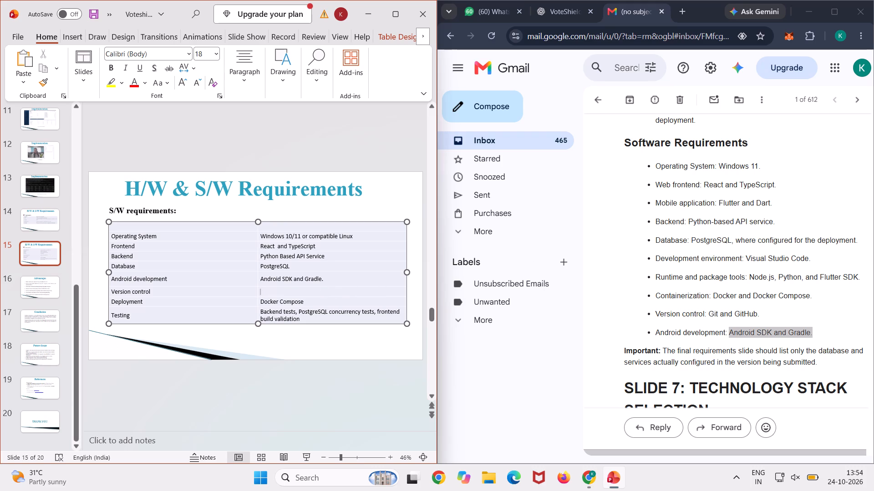
key(ctrl+c)
Paste the copied text "Android SDK and Gradle." into the Version control row's technology cell in the S/W requirements table.
click(269, 293)
key(ctrl+v)
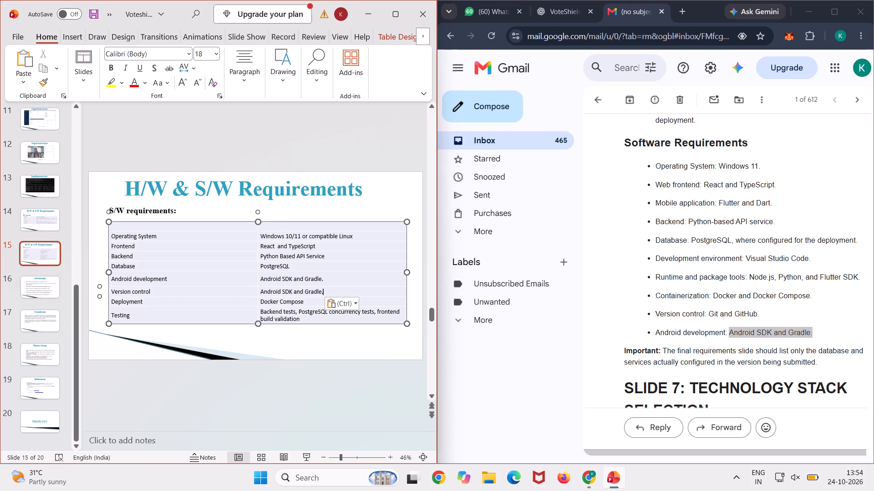
Clear the whole "Deployment" label in the row below Version control in the software table.
click(156, 302)
key(BackSpace)
key(BackSpace)
key(BackSpace)
key(BackSpace)
key(BackSpace)
key(BackSpace)
key(BackSpace)
key(BackSpace)
key(BackSpace)
key(BackSpace)
key(BackSpace)
key(BackSpace)
key(BackSpace)
key(BackSpace)
key(BackSpace)
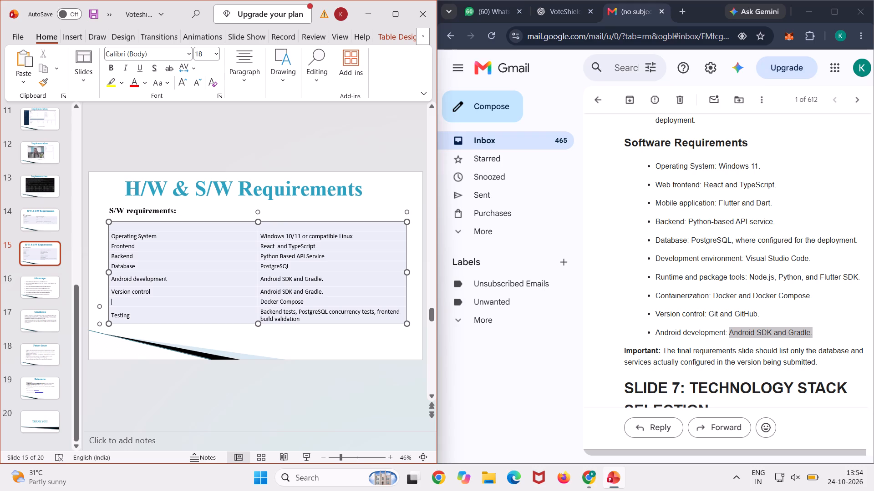
Clear the "Docker Compose" technology entry in the row below Version control.
click(312, 304)
key(BackSpace)
key(BackSpace)
key(BackSpace)
key(BackSpace)
key(BackSpace)
key(BackSpace)
key(BackSpace)
key(BackSpace)
key(BackSpace)
key(BackSpace)
key(BackSpace)
key(BackSpace)
key(BackSpace)
key(BackSpace)
key(BackSpace)
key(BackSpace)
Clear the whole technology entry in the Testing row, removing the backend tests, PostgreSQL concurrency tests and frontend build validation text.
click(301, 318)
key(BackSpace)
key(BackSpace)
key(BackSpace)
key(BackSpace)
key(BackSpace)
key(BackSpace)
key(BackSpace)
key(BackSpace)
key(BackSpace)
key(BackSpace)
key(BackSpace)
key(BackSpace)
key(BackSpace)
key(BackSpace)
key(BackSpace)
key(BackSpace)
key(BackSpace)
key(BackSpace)
key(BackSpace)
key(BackSpace)
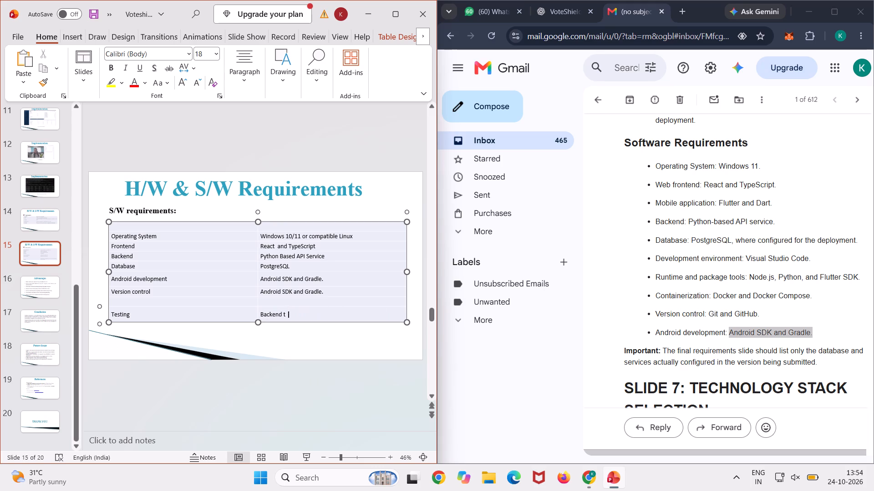
Clear the "Testing" label in the last row of the software table.
click(151, 318)
click(129, 316)
key(BackSpace)
key(BackSpace)
key(BackSpace)
key(BackSpace)
key(BackSpace)
key(BackSpace)
key(BackSpace)
key(BackSpace)
key(BackSpace)
key(BackSpace)
key(BackSpace)
key(BackSpace)
key(BackSpace)
key(BackSpace)
key(BackSpace)
key(BackSpace)
key(BackSpace)
key(BackSpace)
key(BackSpace)
key(BackSpace)
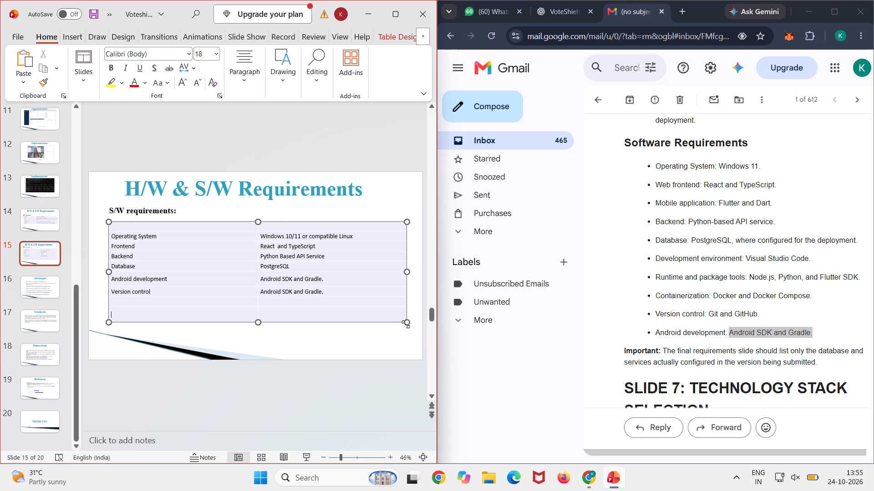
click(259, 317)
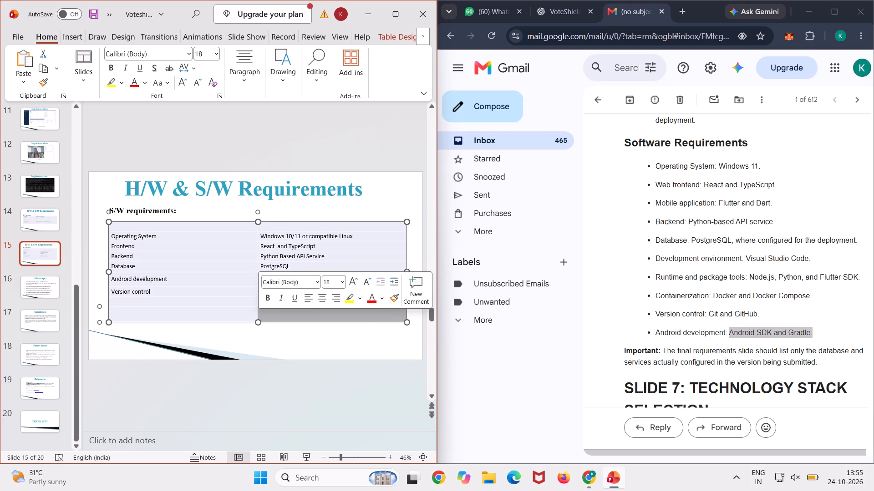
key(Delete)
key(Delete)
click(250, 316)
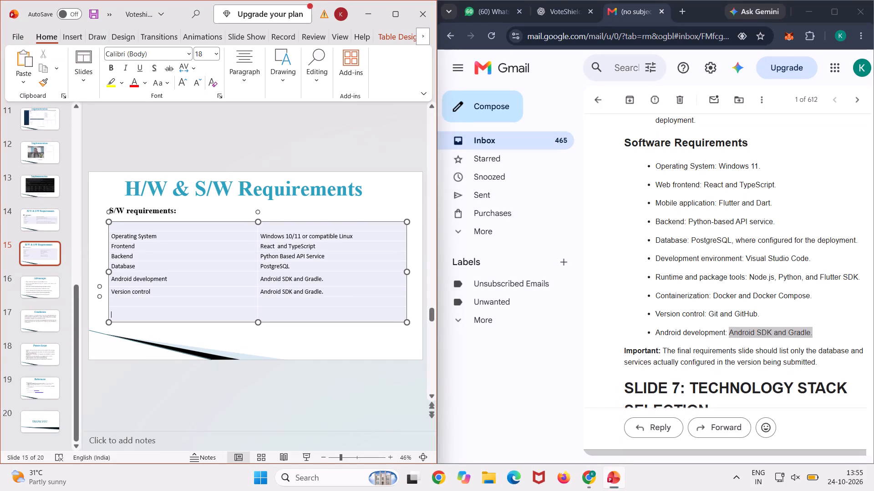
Enter "Mobile Application" as the label of the empty row directly below Version control.
click(120, 299)
click(115, 302)
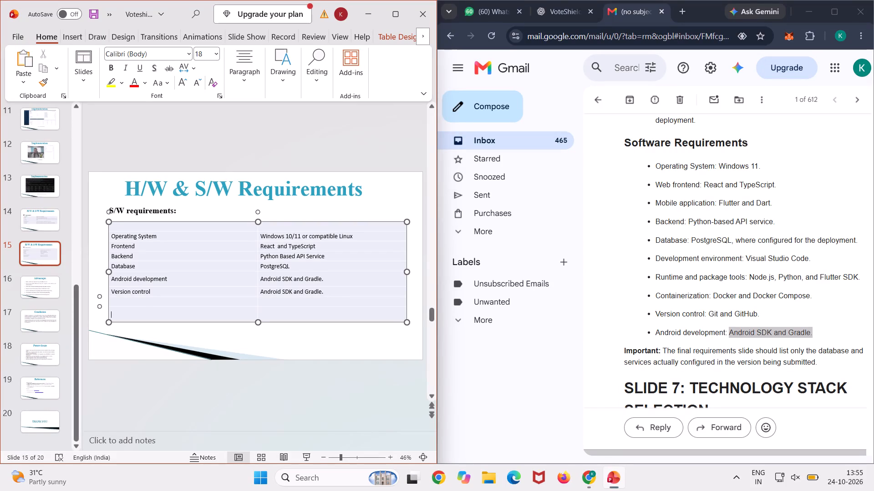
click(126, 301)
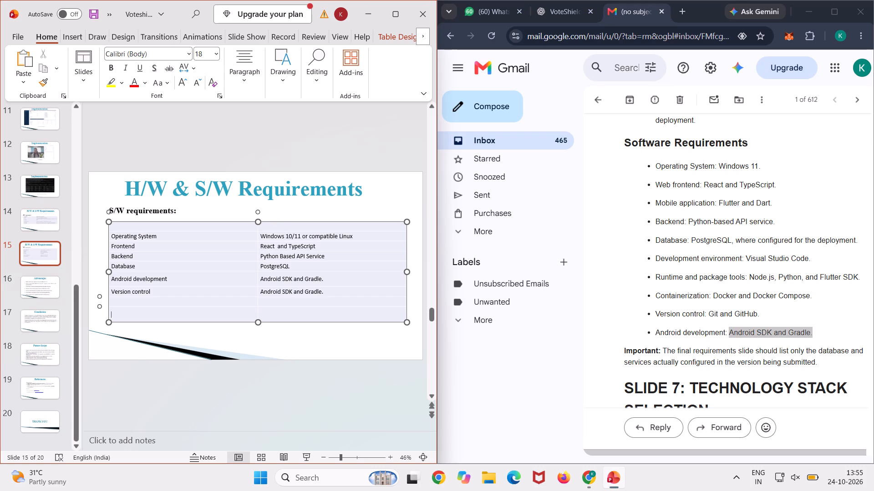
key(BackSpace)
key(BackSpace)
key(BackSpace)
key(Up)
key(Up)
key(Down)
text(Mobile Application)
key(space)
Enter "Flutter and Dart" as the technology for the Mobile Application row in the software table.
click(268, 300)
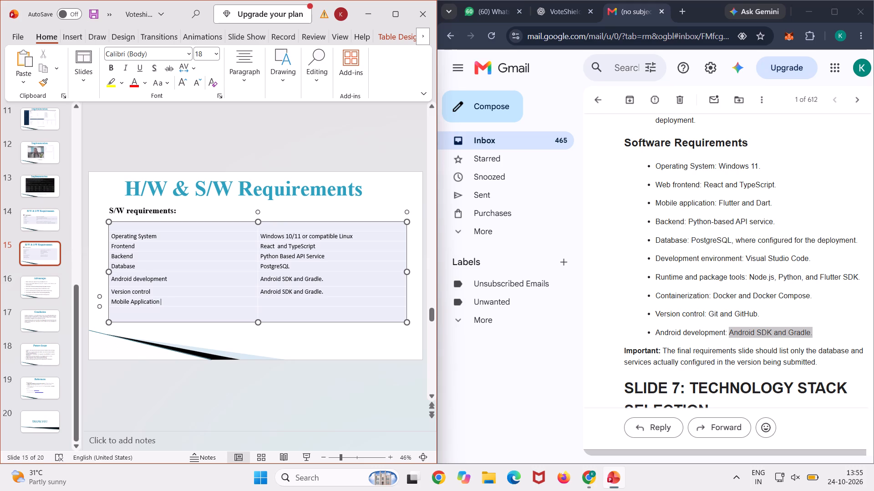
click(271, 301)
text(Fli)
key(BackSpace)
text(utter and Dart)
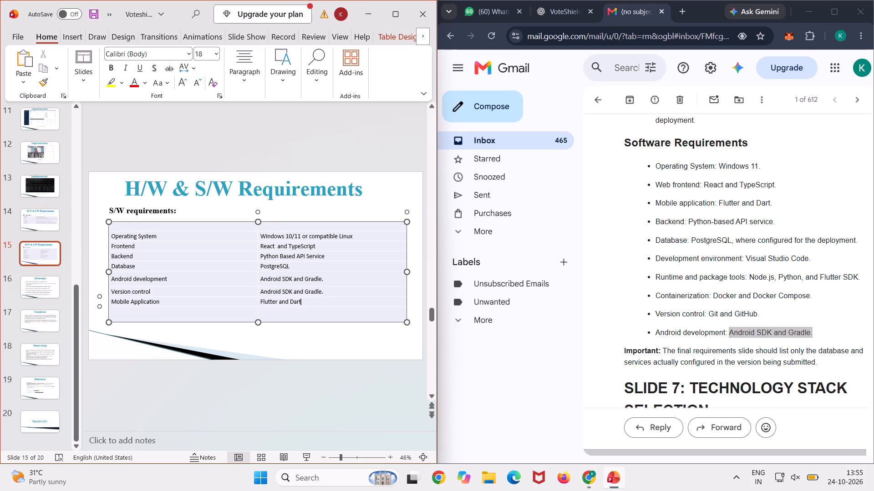
Open the empty label cell in the last row of the software table for editing.
click(140, 316)
Label the last row of the S/W requirements table "Runtime and Packages tools".
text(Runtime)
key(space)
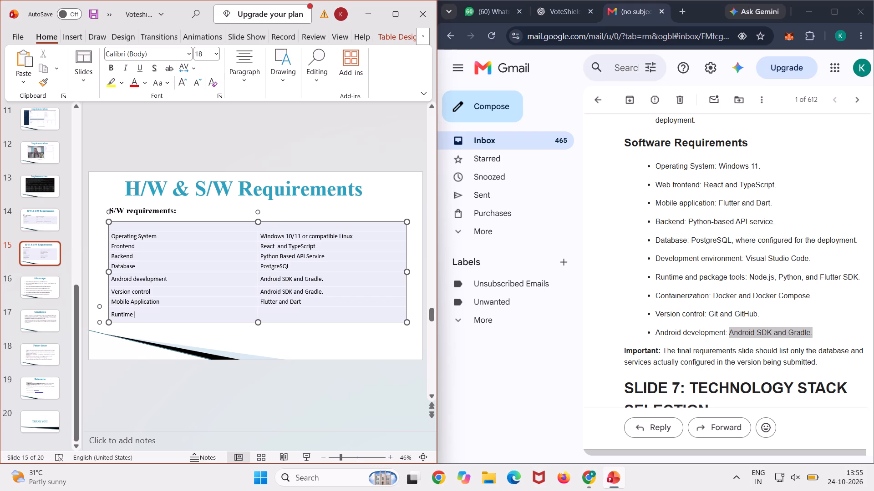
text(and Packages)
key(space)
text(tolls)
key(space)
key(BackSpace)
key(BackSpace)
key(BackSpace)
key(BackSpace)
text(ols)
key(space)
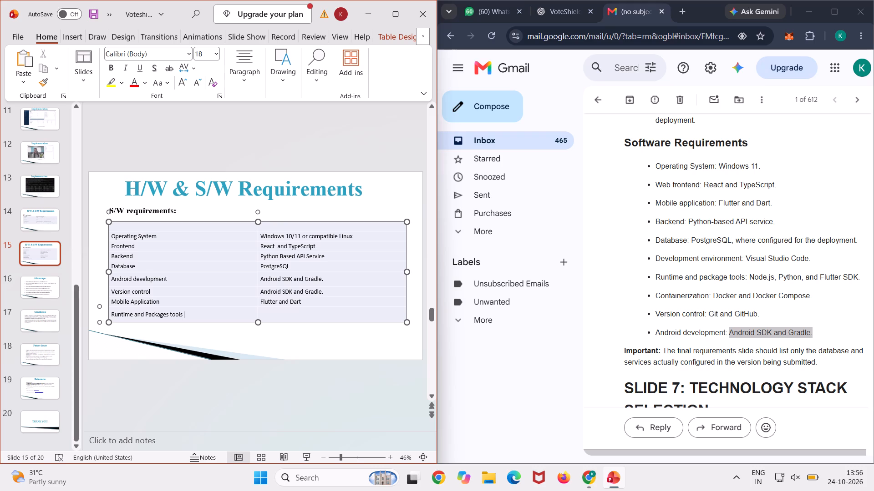
Open the empty technology cell beside the Runtime and Packages tools label for editing.
click(272, 313)
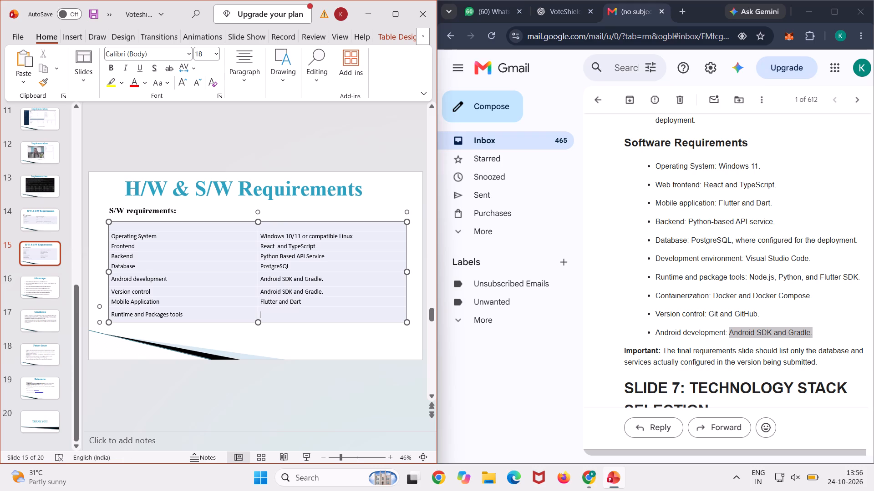
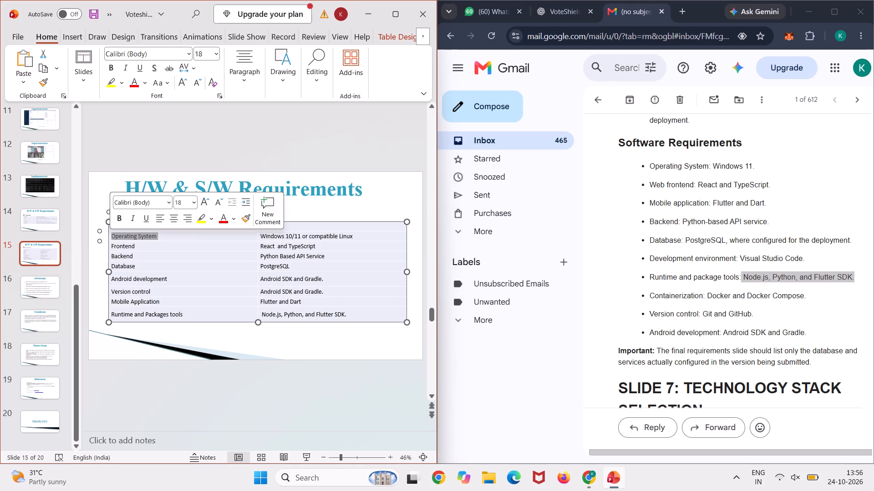
Copy the "Operating System" label into the empty first cell of the software table, without a trailing blank line.
key(ctrl+c)
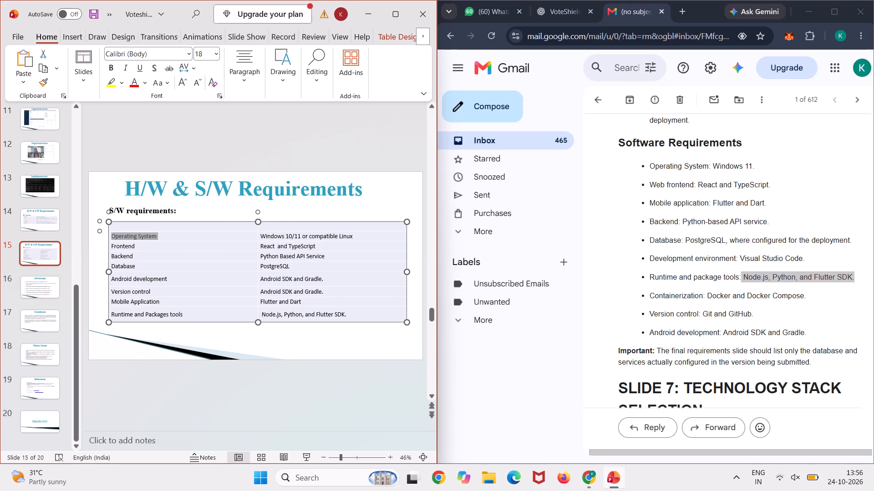
click(121, 227)
key(ctrl+v)
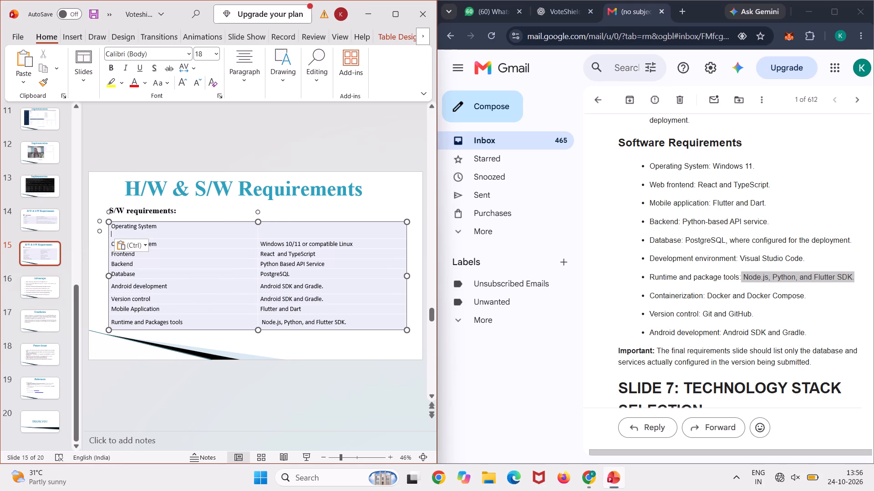
key(BackSpace)
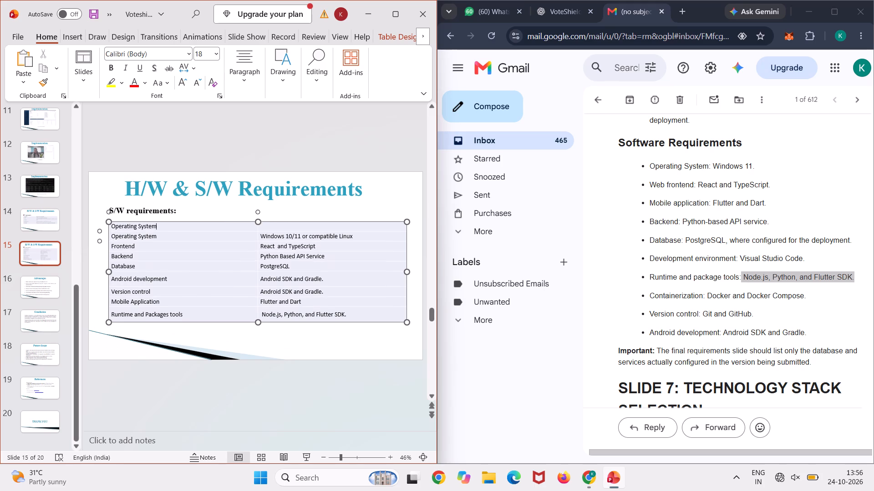
Copy "Windows 10/11 or compatible Linux" into the empty second cell of the software table's first row, without a trailing blank line.
drag(262, 235, 295, 231)
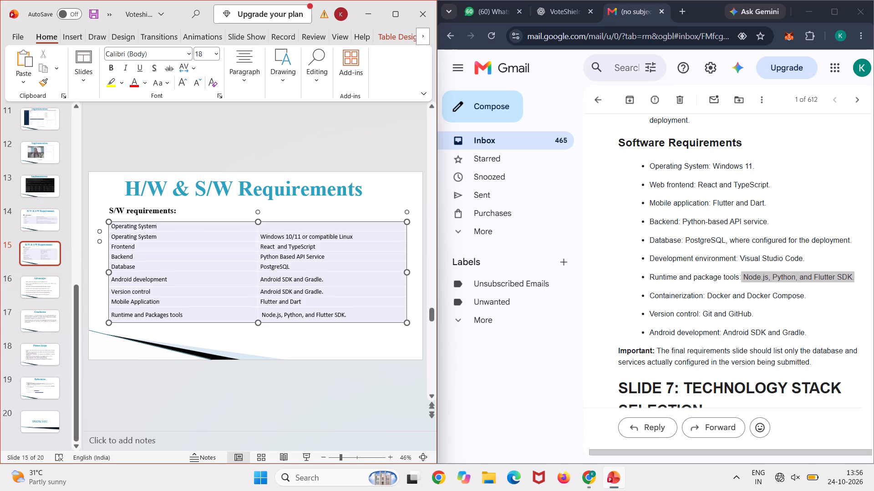
drag(353, 236, 263, 237)
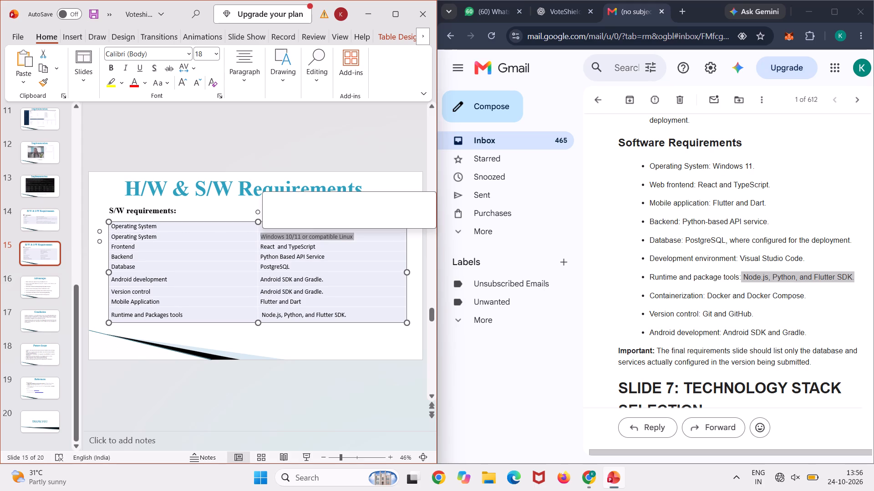
key(ctrl+c)
click(274, 225)
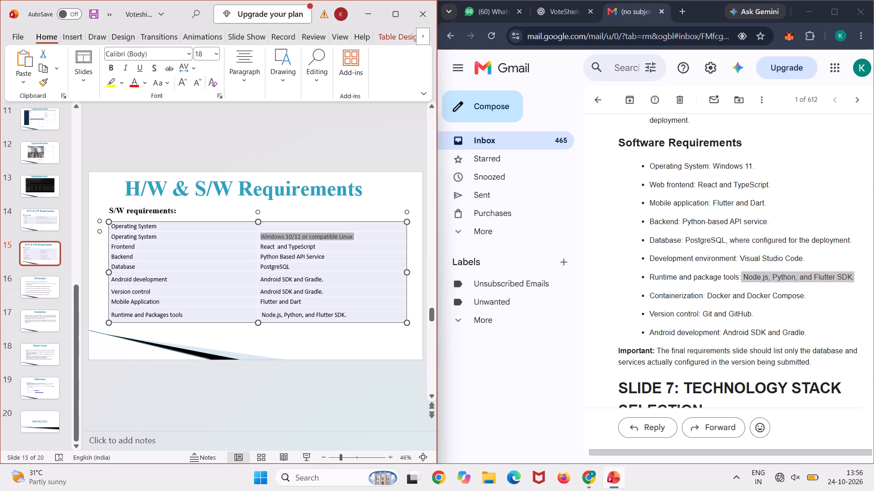
click(270, 227)
key(ctrl+v)
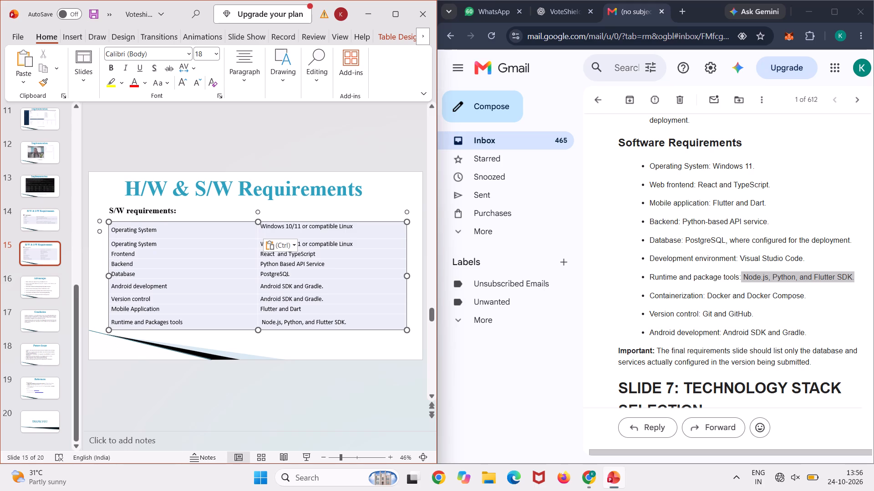
key(BackSpace)
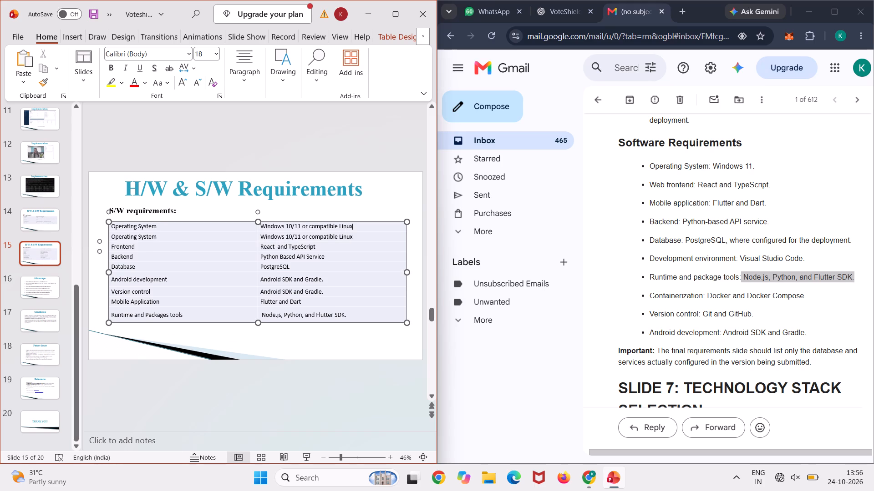
Replace the duplicate "Operating System" label in the software table's second row with "Develop Environment".
click(158, 238)
key(BackSpace)
key(BackSpace)
key(BackSpace)
key(BackSpace)
key(BackSpace)
key(BackSpace)
key(BackSpace)
key(BackSpace)
key(BackSpace)
key(BackSpace)
key(BackSpace)
key(BackSpace)
key(BackSpace)
key(BackSpace)
key(BackSpace)
key(BackSpace)
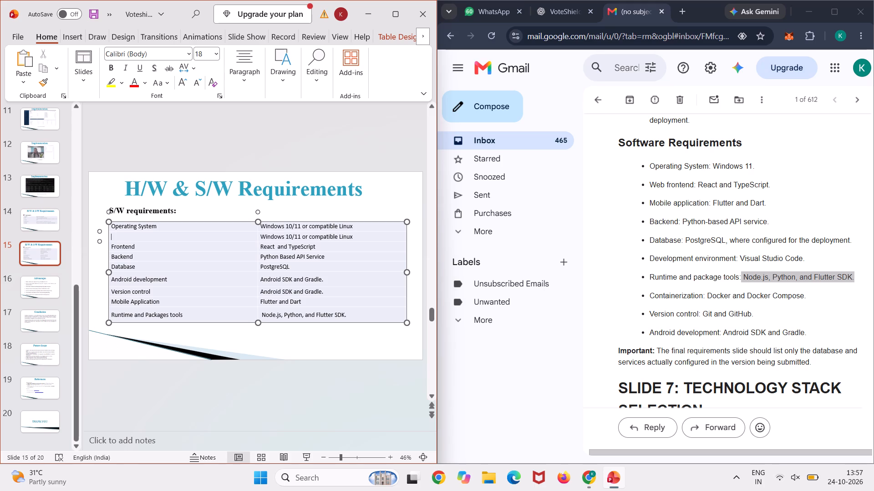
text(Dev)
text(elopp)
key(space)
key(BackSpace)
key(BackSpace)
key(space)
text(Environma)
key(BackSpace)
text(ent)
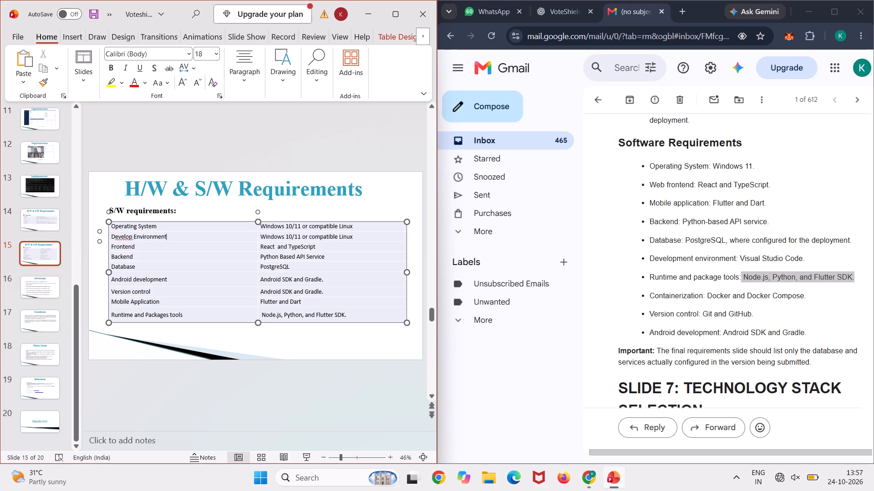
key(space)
Replace the technology entry in the Develop Environment row with "Visual Studio Code".
drag(355, 238, 264, 236)
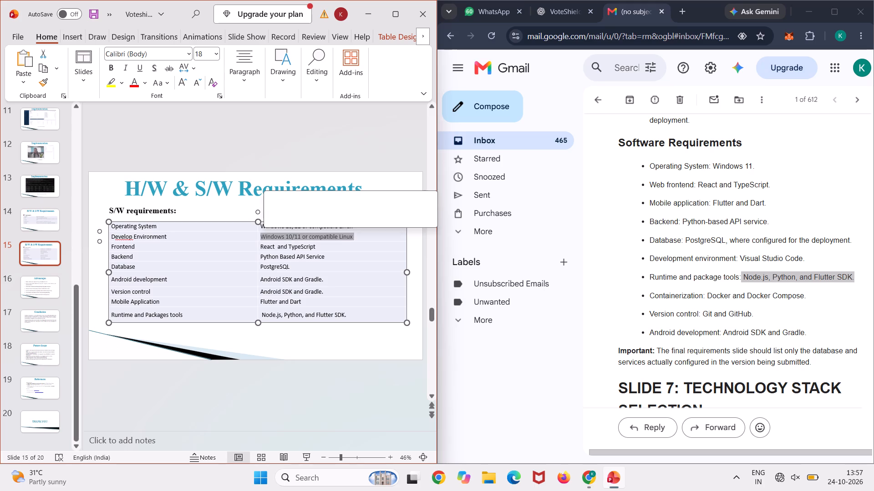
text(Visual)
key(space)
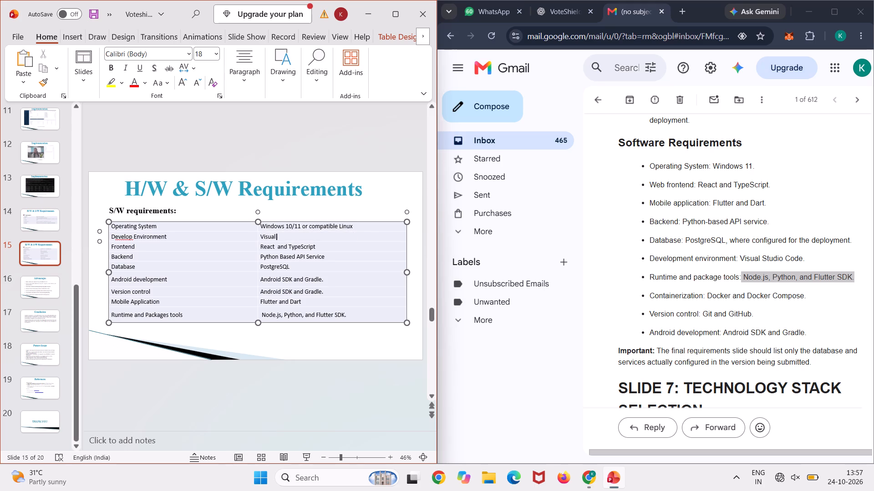
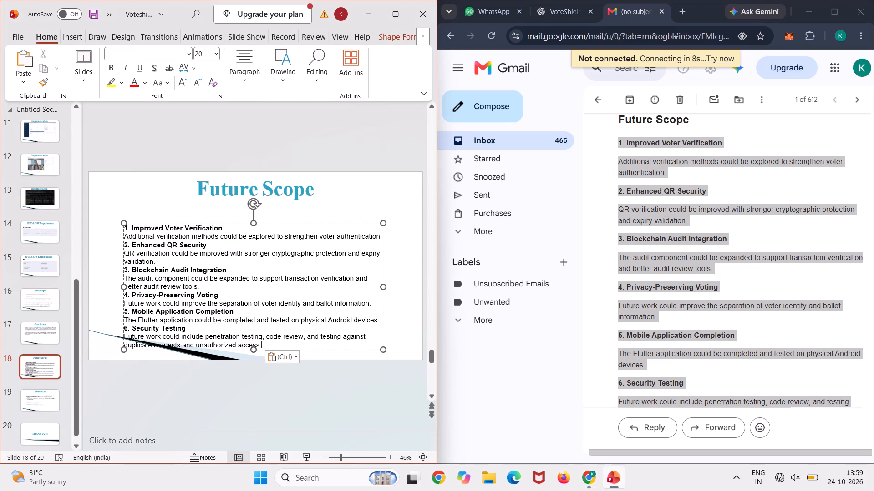
Set all of the body text on the Future Scope slide to the Times New Roman font.
key(ctrl+a)
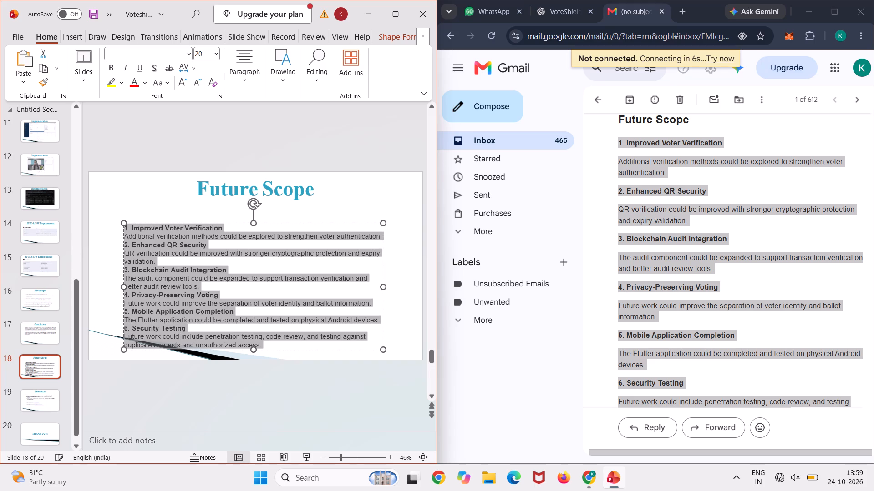
click(189, 56)
click(155, 136)
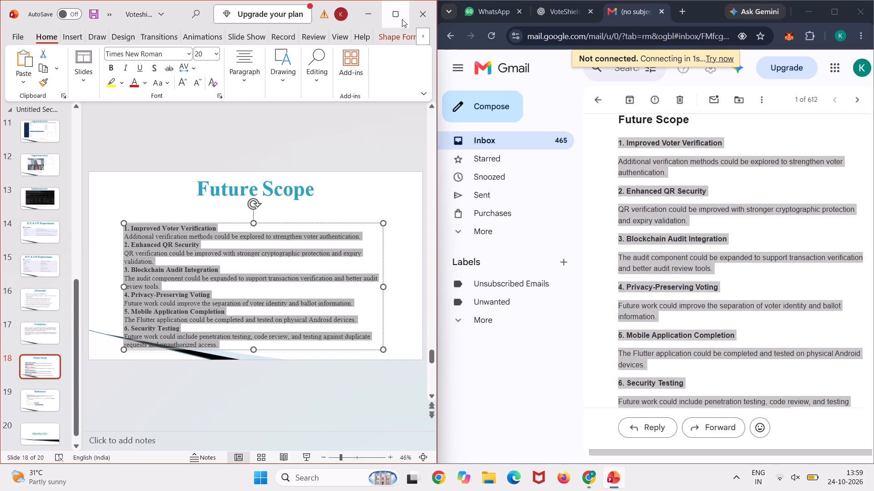
Maximize the presentation window and justify all the body text on the Future Scope slide.
click(402, 19)
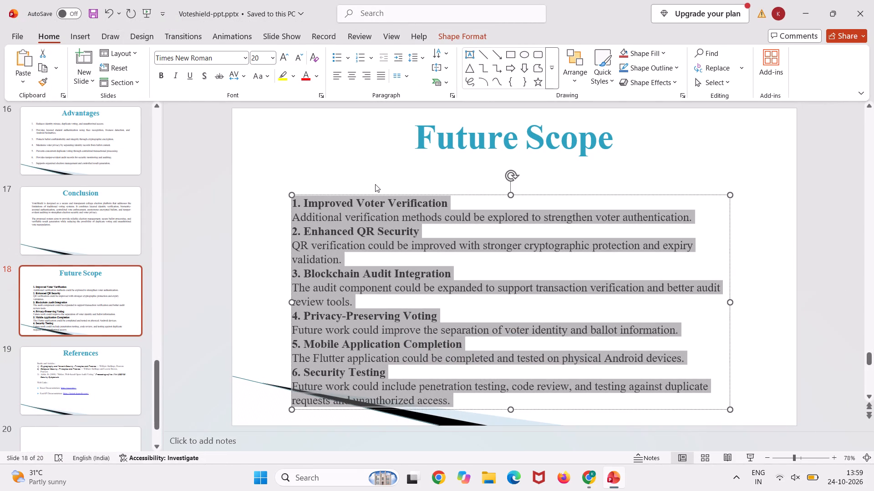
click(382, 75)
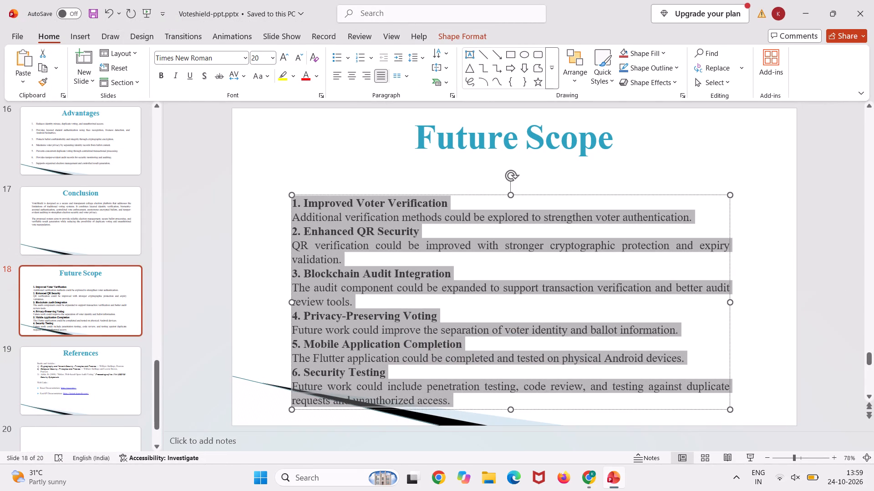
Move the Future Scope body text box up closer to the title, clear of the decorative wedge at the slide's bottom.
drag(606, 195, 608, 183)
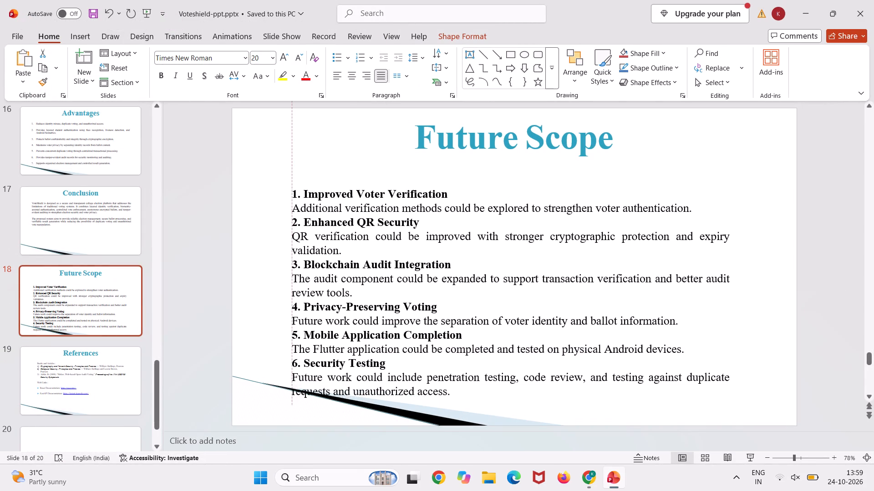
drag(608, 183, 613, 170)
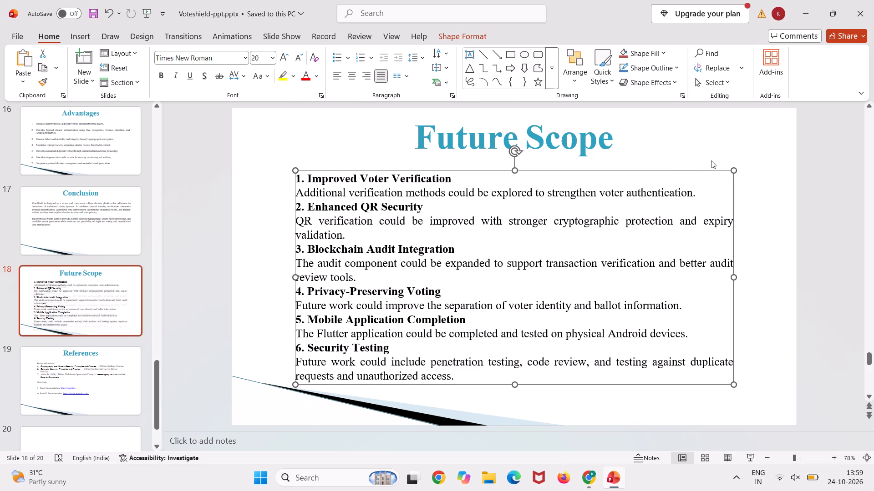
Leave the Future Scope body text box and open the References slide.
click(755, 157)
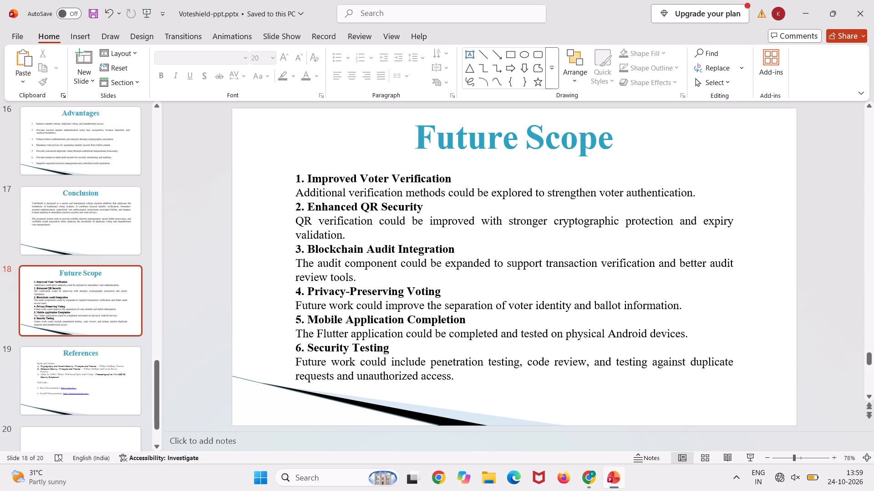
click(102, 387)
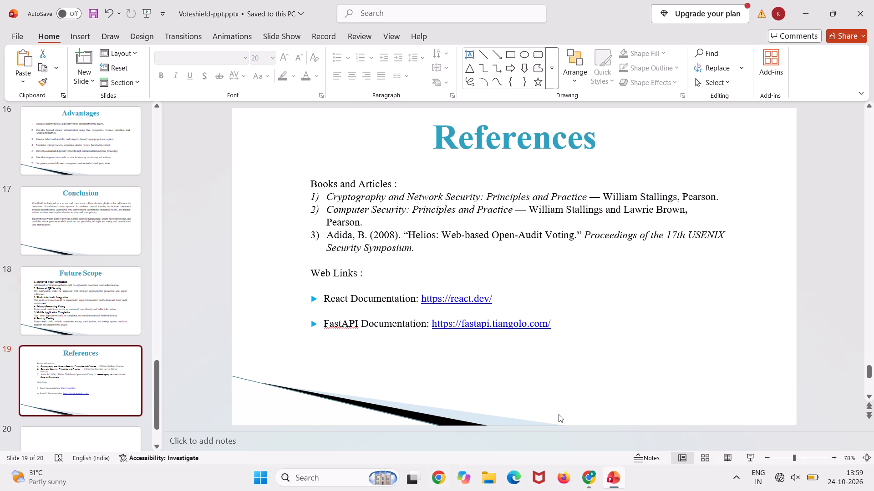
Check the YBIT_LIB Wi-Fi connection and the other available networks, then return to the References slide.
click(779, 476)
click(722, 269)
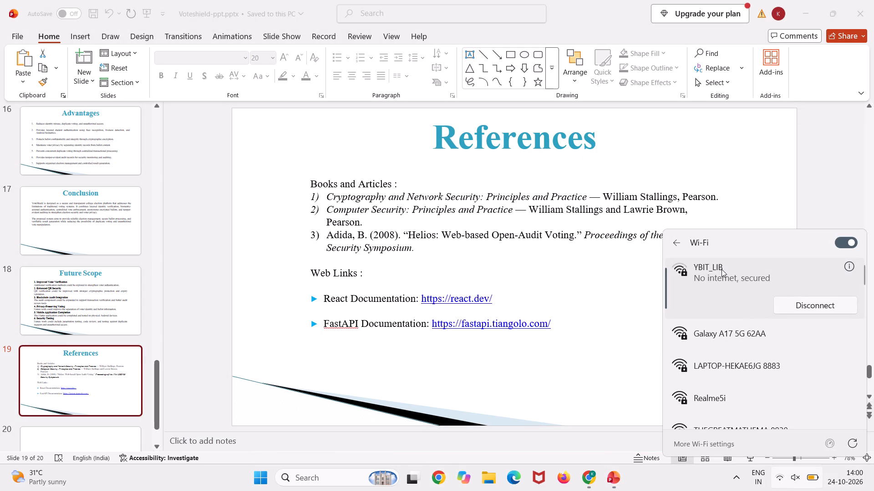
scroll(749, 375, down, 1)
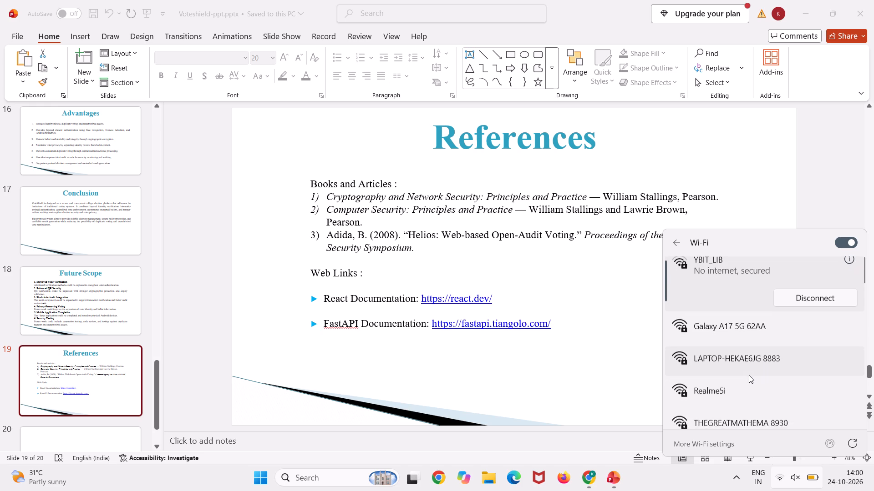
scroll(749, 375, up, 1)
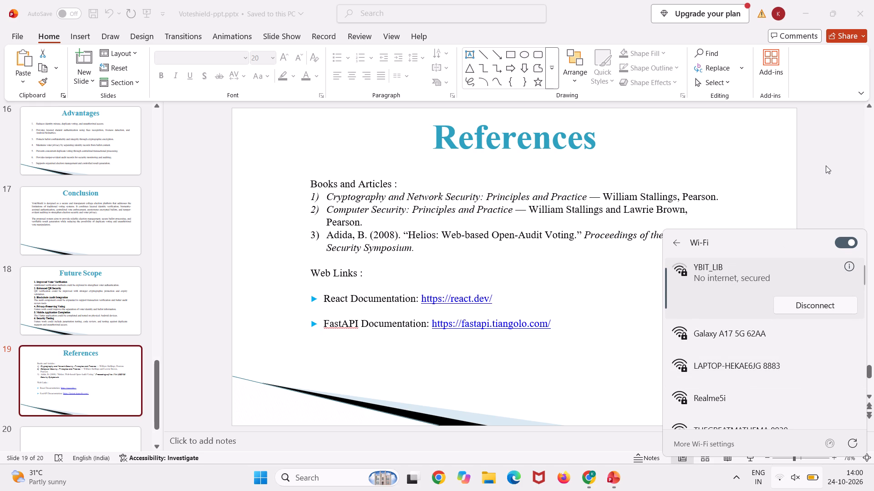
click(826, 165)
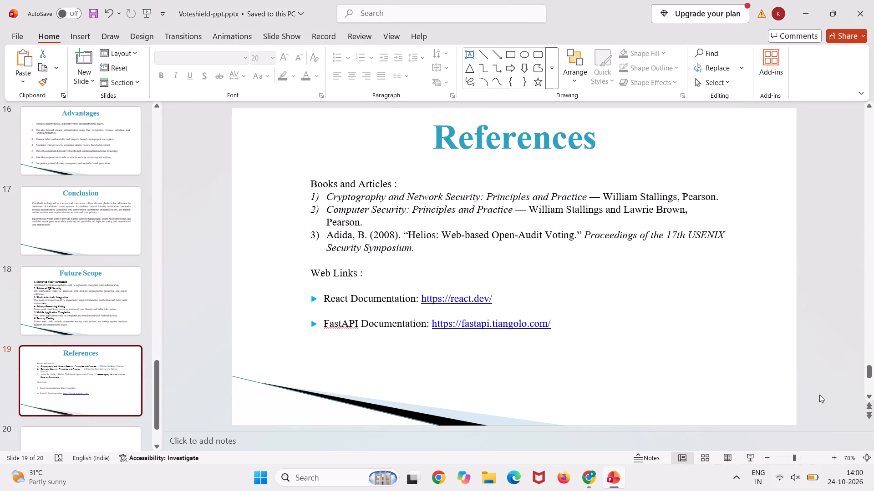
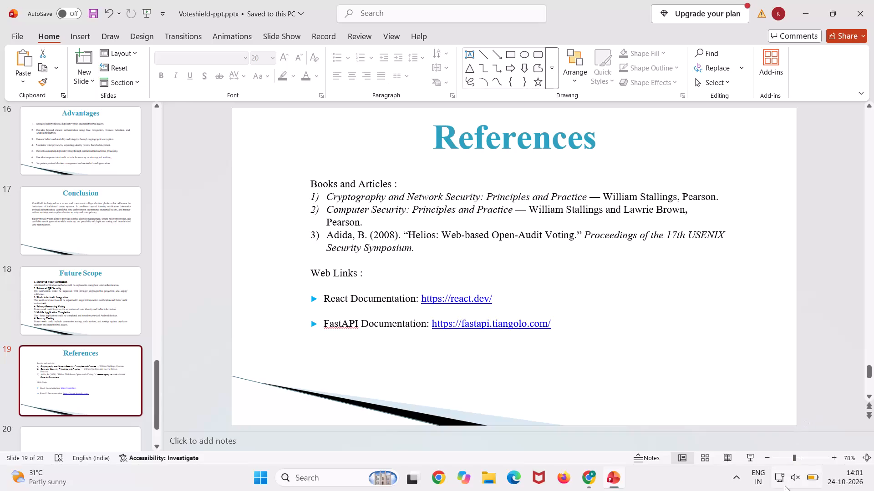
Open the Windows quick settings for network, brightness and sound.
click(784, 485)
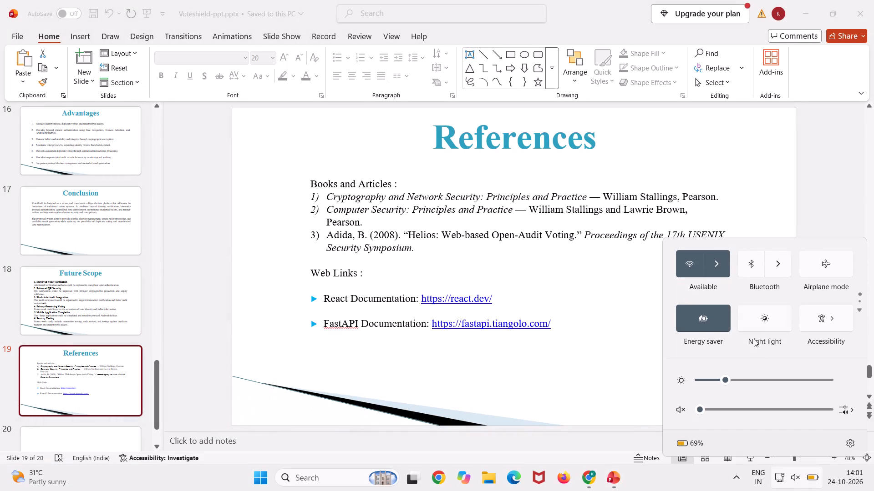
Turn on the computer's mobile hotspot from the Windows quick settings, then return to the References slide.
scroll(757, 314, down, 2)
click(763, 276)
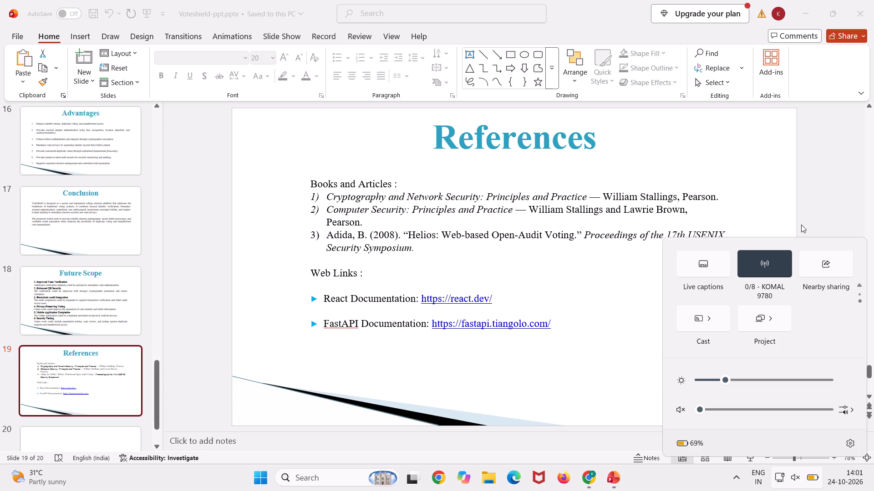
click(565, 357)
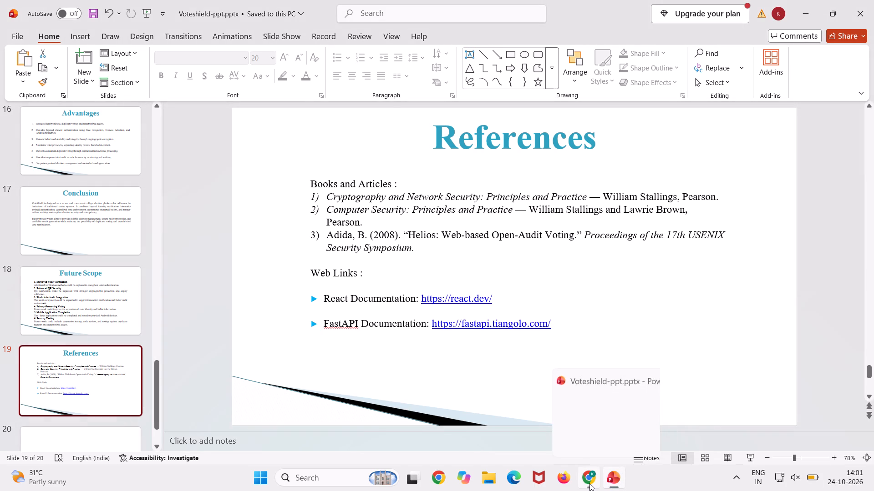
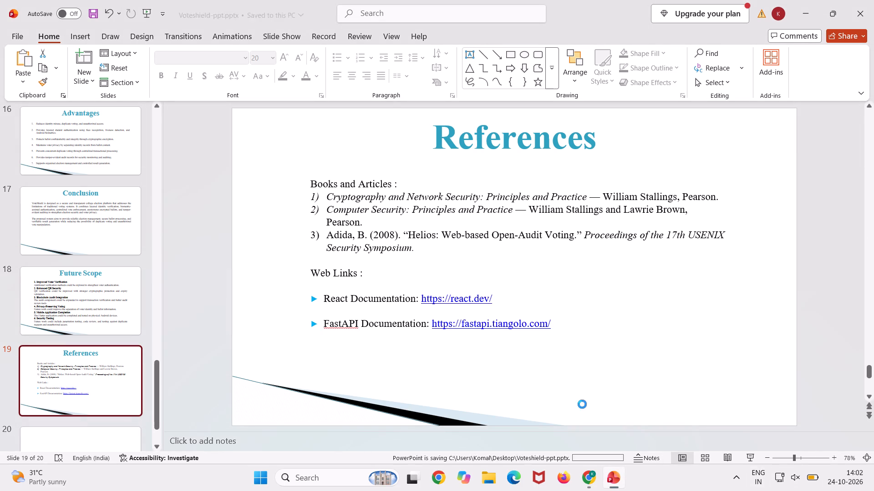
Compare the body text formatting of the Conclusion and Future Scope slides, checking font, size and alignment.
scroll(78, 263, up, 9)
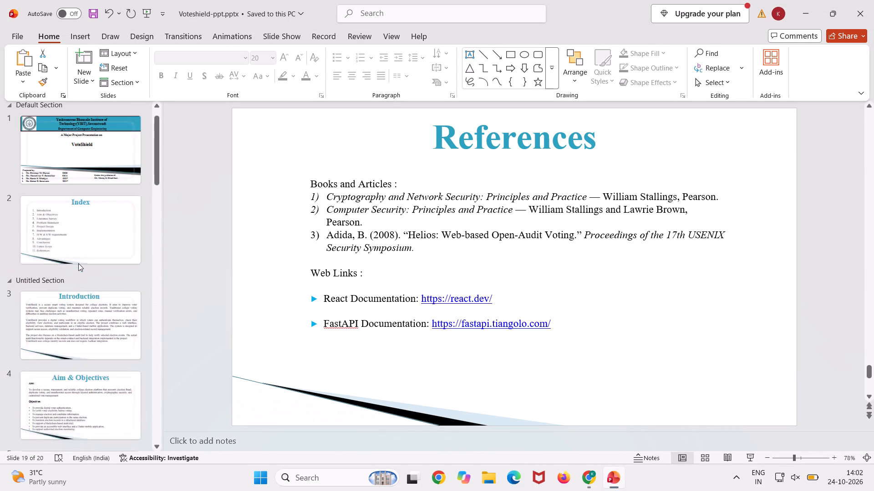
scroll(78, 263, down, 4)
scroll(78, 263, up, 2)
scroll(78, 263, down, 7)
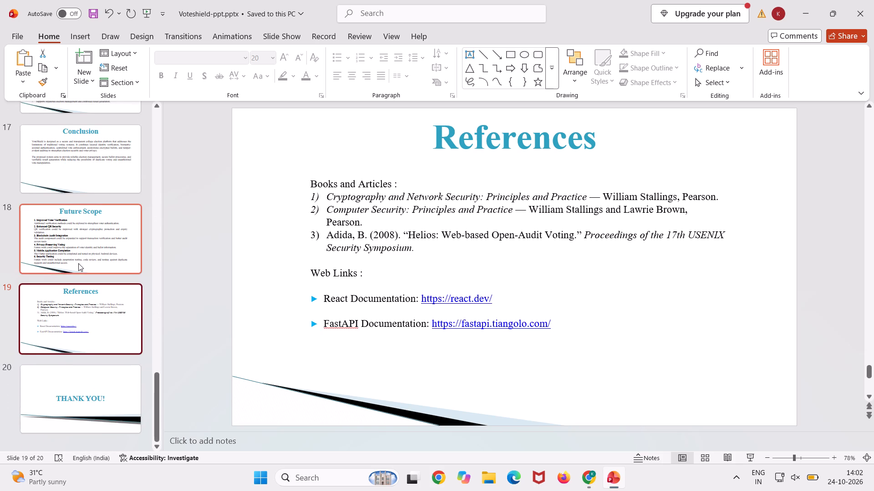
click(78, 263)
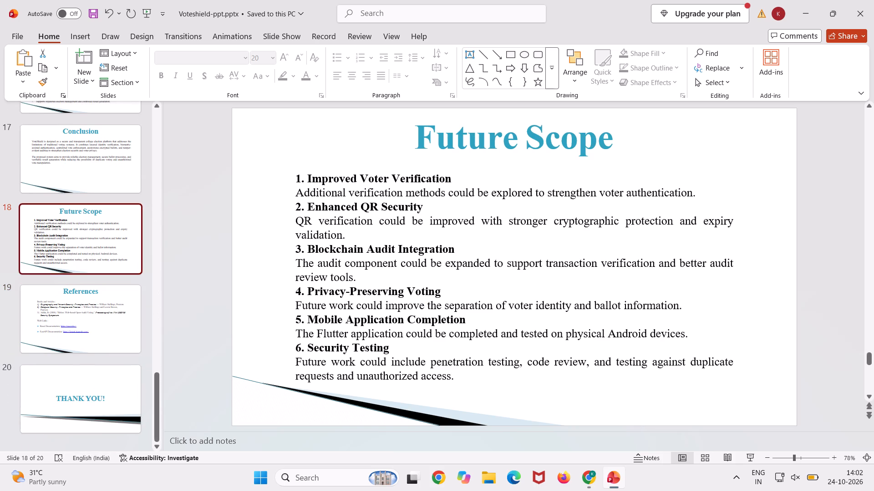
click(100, 179)
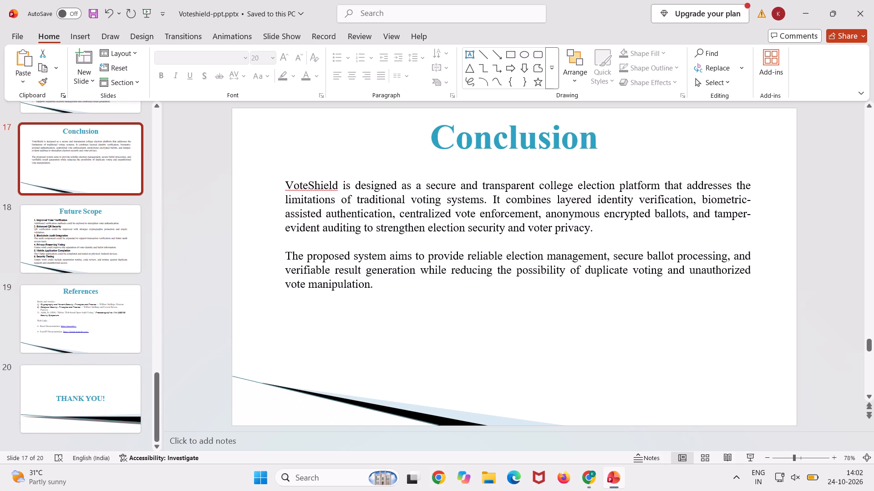
click(417, 275)
click(93, 223)
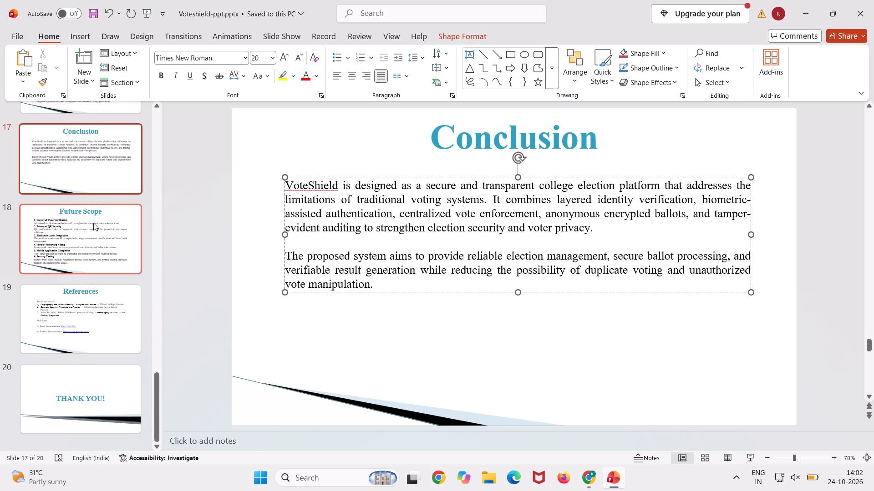
click(369, 250)
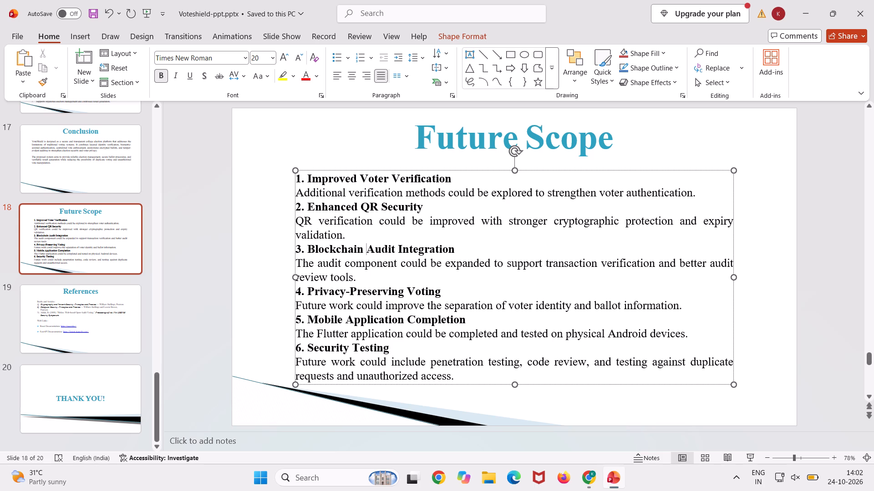
click(72, 168)
click(413, 231)
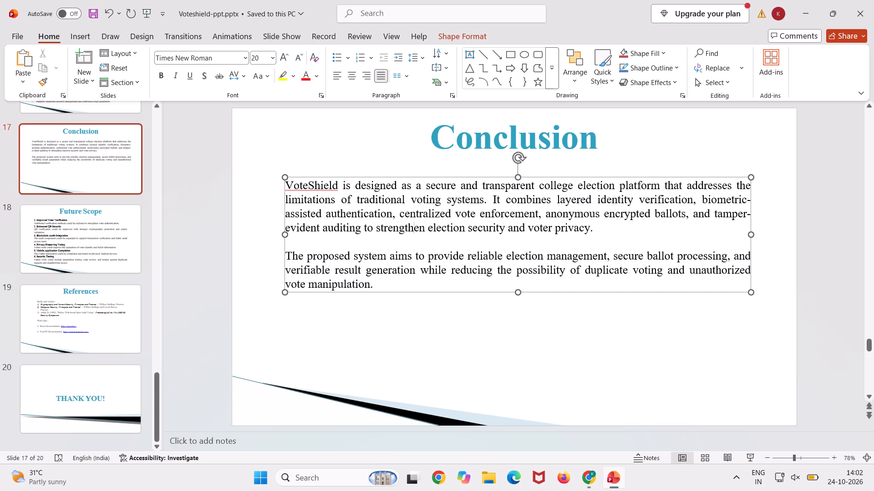
click(84, 242)
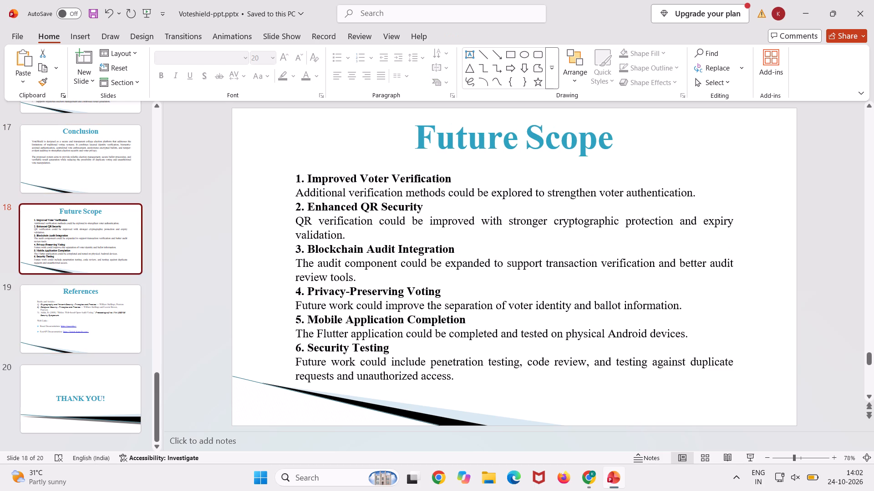
click(503, 336)
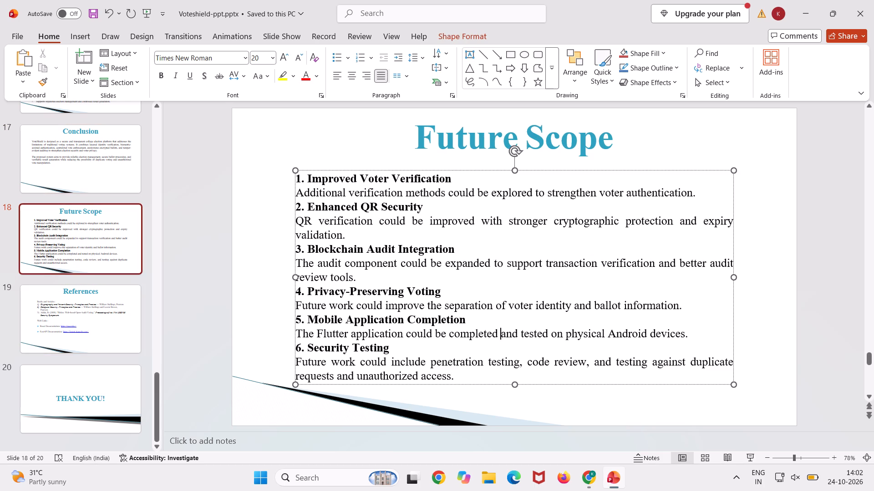
click(264, 308)
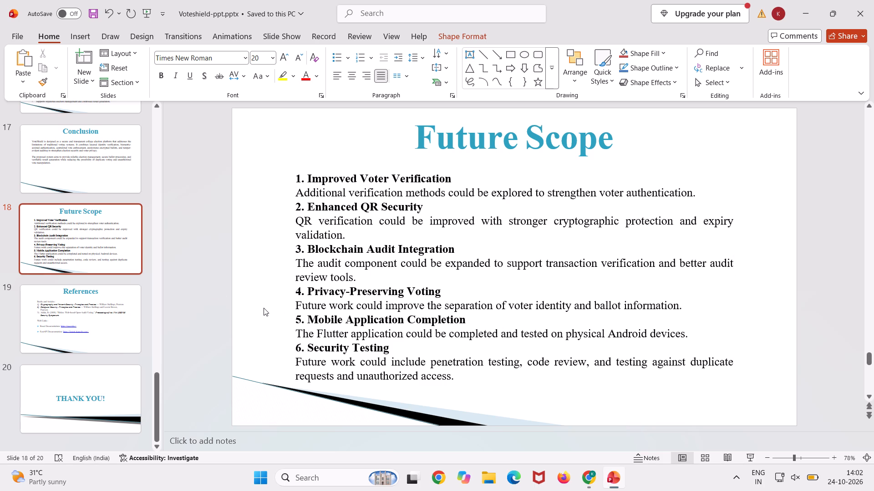
Save the Voteshield presentation.
key(ctrl+s)
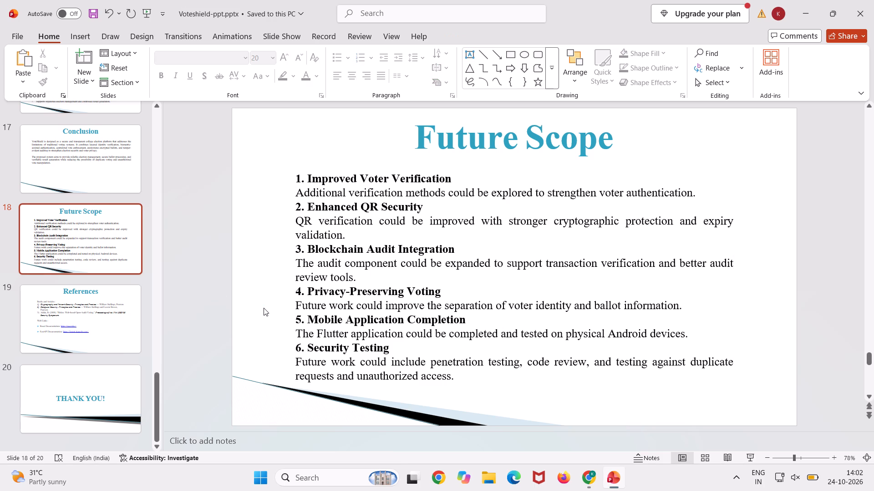
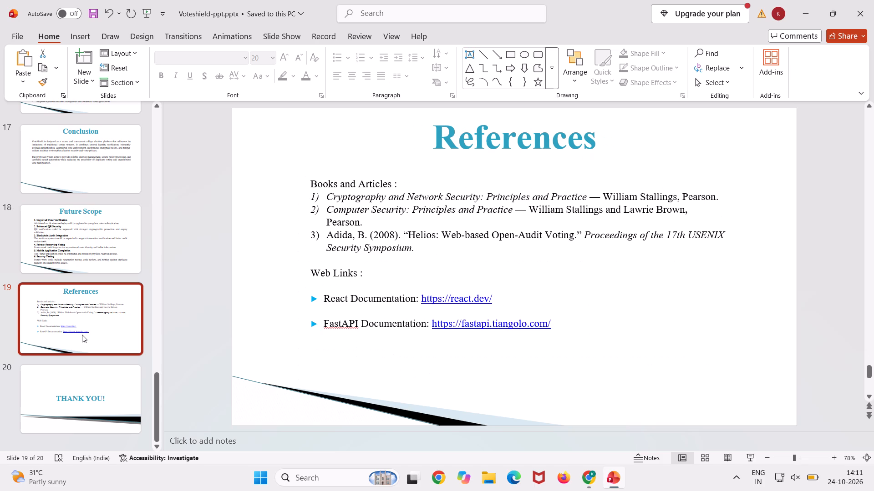
click(111, 375)
click(102, 301)
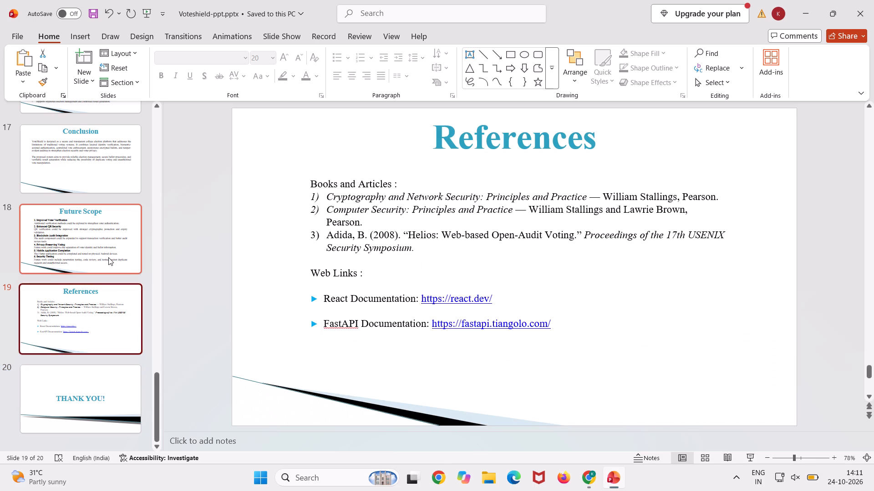
click(108, 257)
Review the slides in order from Index through the design diagrams to the first Implementation slide.
scroll(108, 257, up, 14)
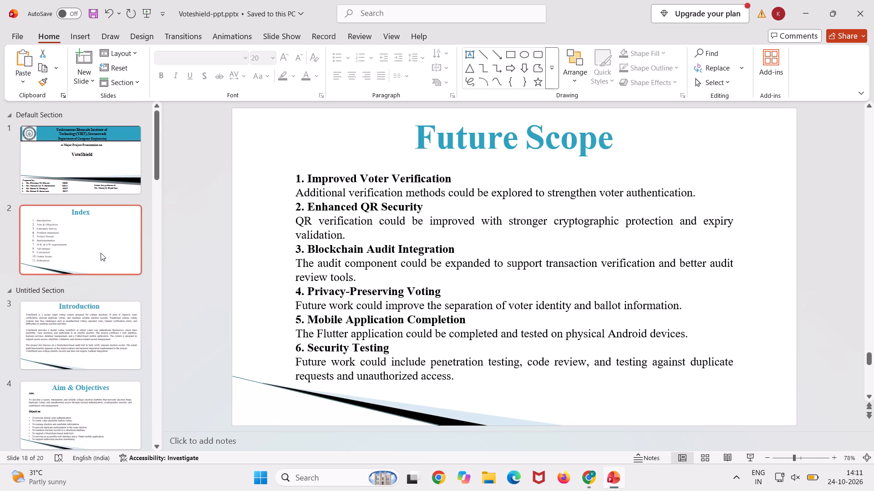
click(91, 248)
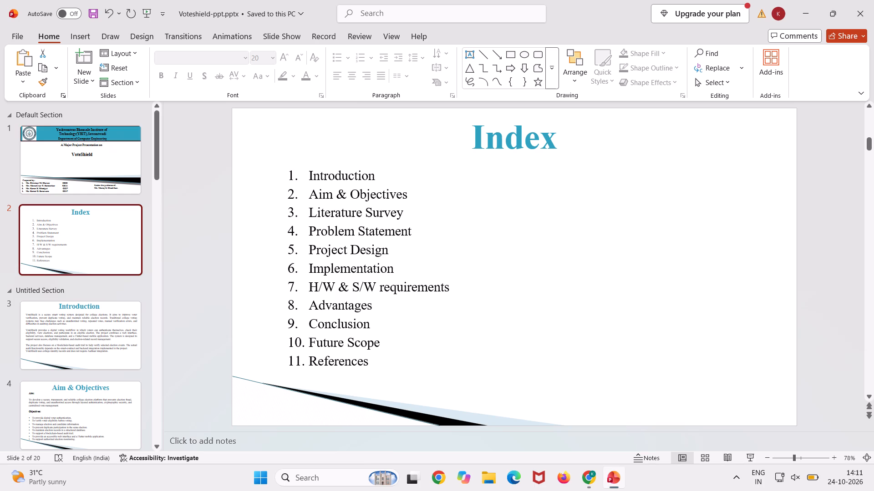
key(Down)
key(Down)
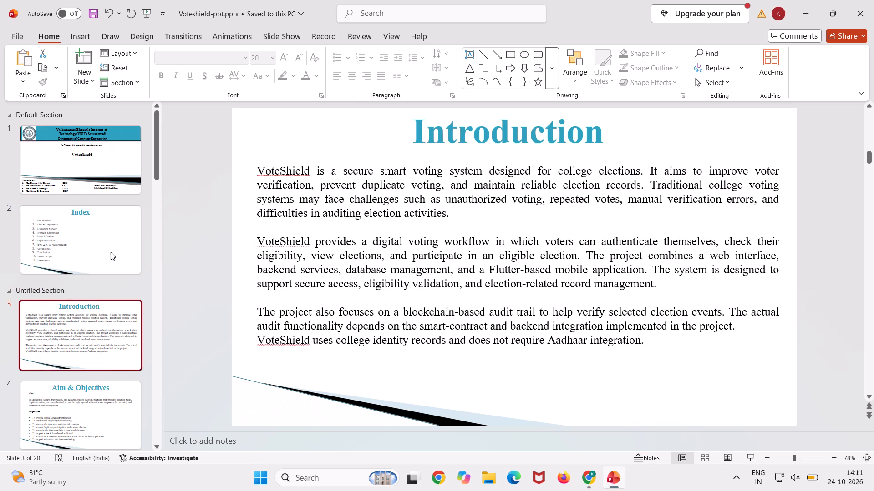
key(Down)
key(Down)
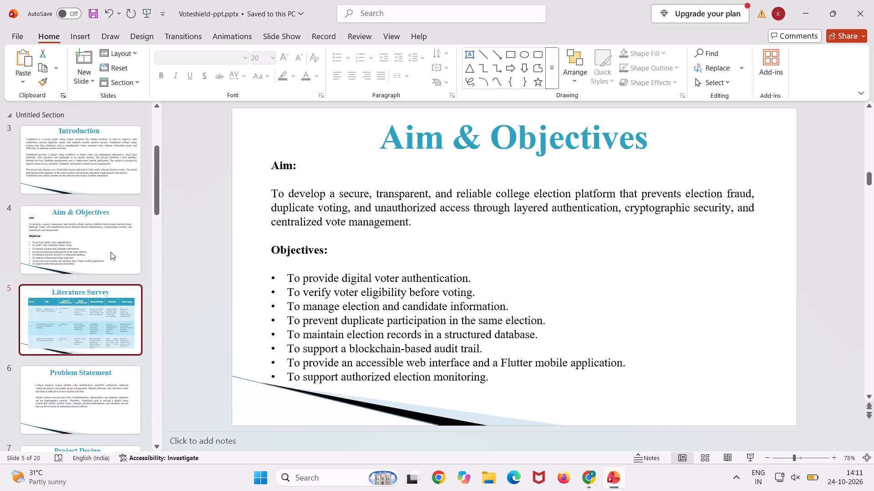
key(Up)
key(Down)
key(Down)
key(Down)
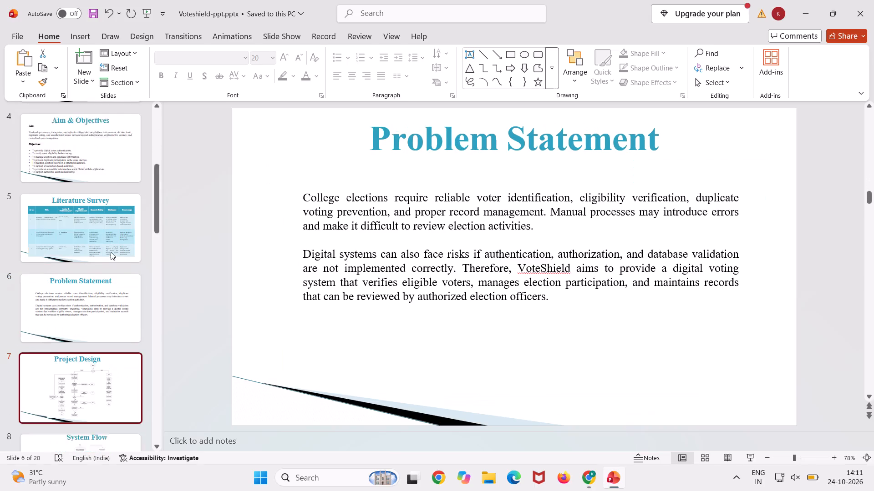
key(Down)
key(Down)
key(Down)
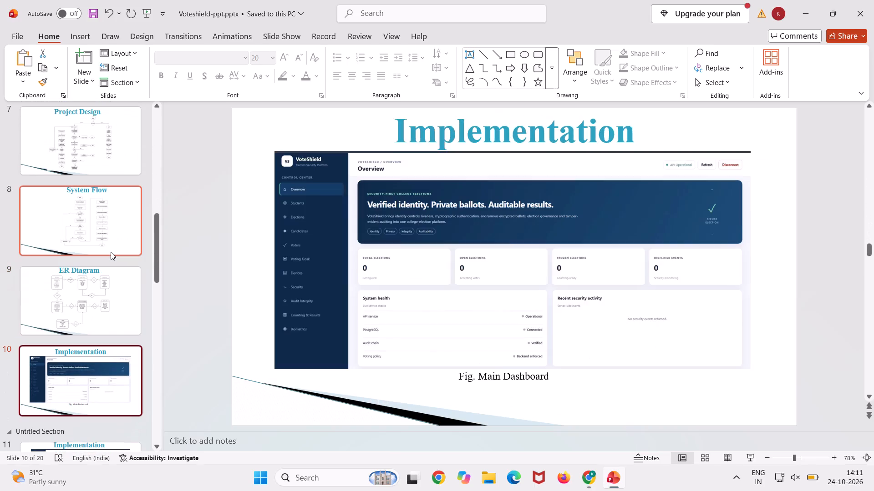
Review the remaining Implementation slides and compare the two H/W & S/W Requirements slides.
key(Up)
key(Down)
key(Down)
key(Down)
key(Down)
key(Down)
key(Down)
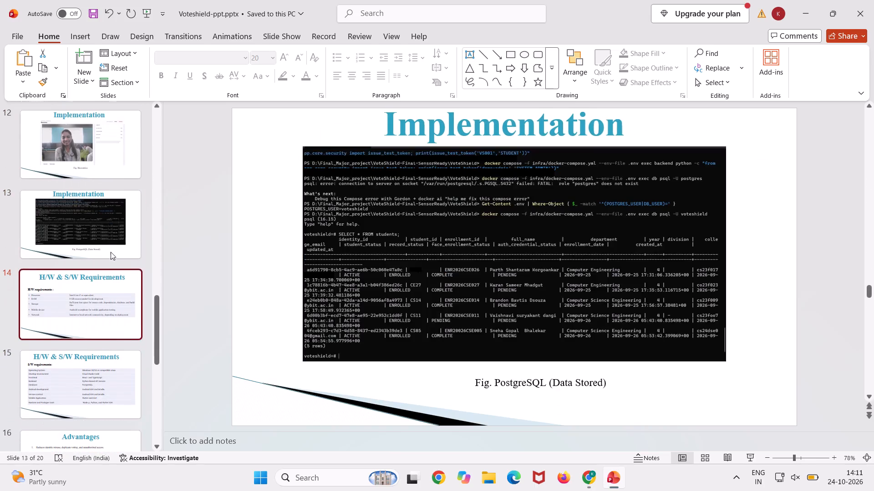
key(Down)
key(Down)
key(Up)
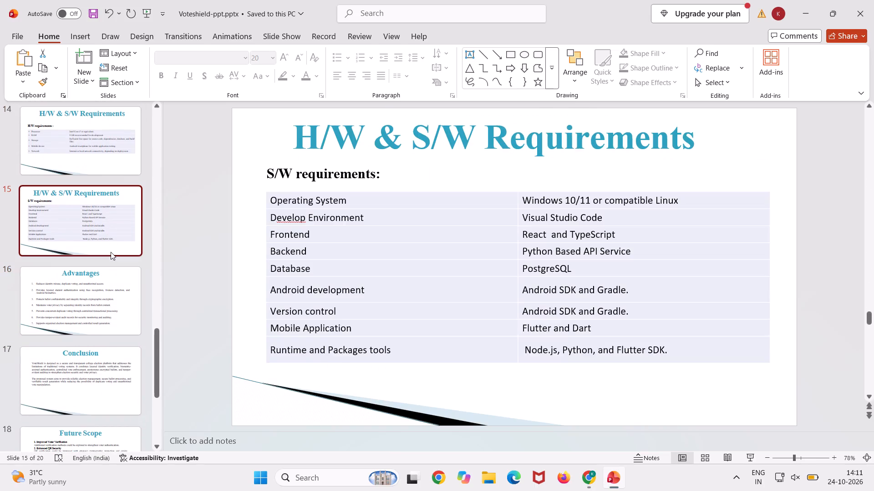
key(Down)
key(Up)
key(Up)
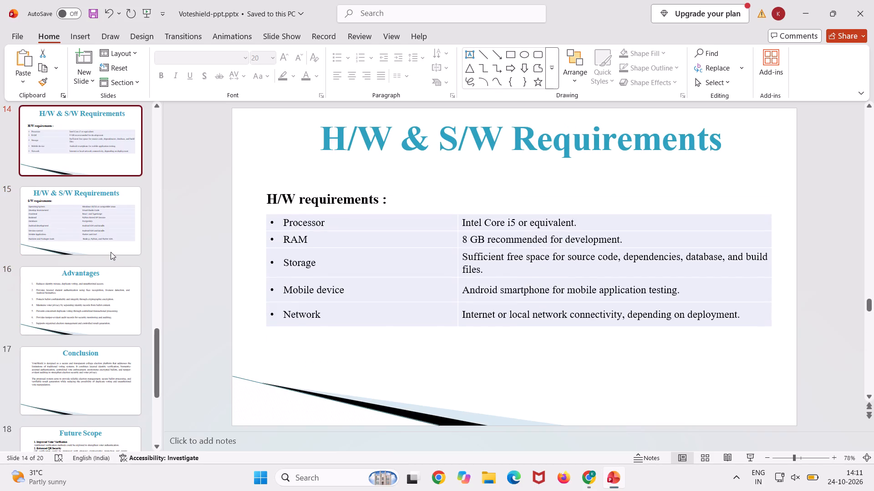
key(Up)
key(Down)
key(Down)
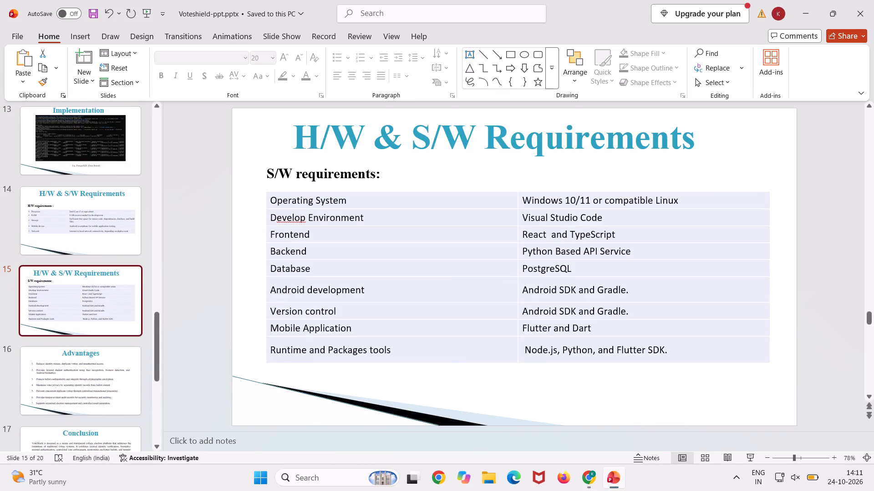
Narrow the first column of the S/W requirements table on slide 15 and save the presentation.
drag(517, 252, 501, 253)
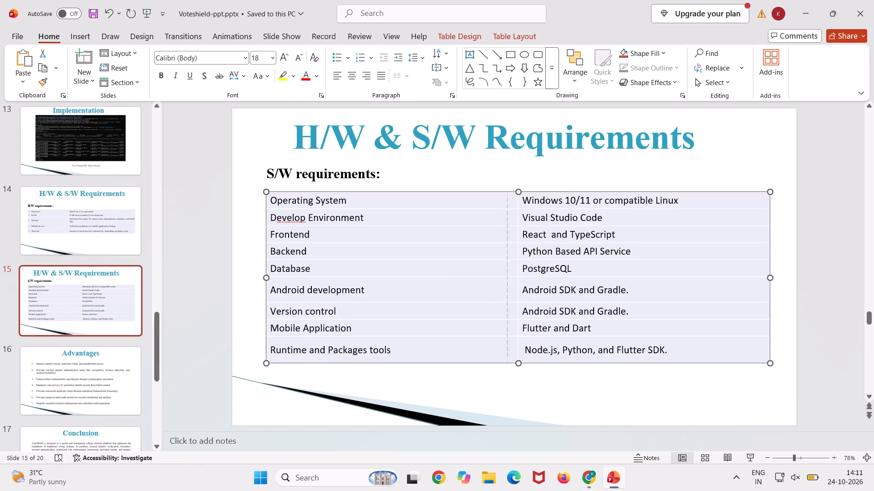
drag(501, 253, 487, 254)
click(475, 387)
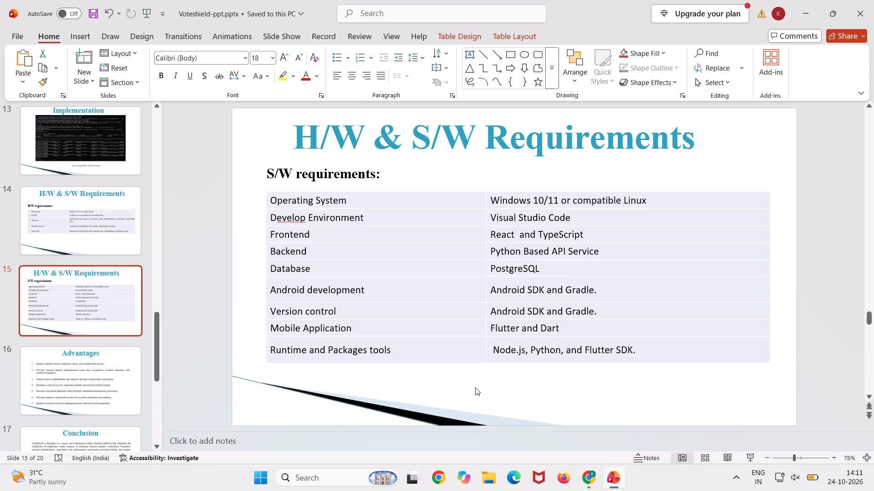
key(ctrl+s)
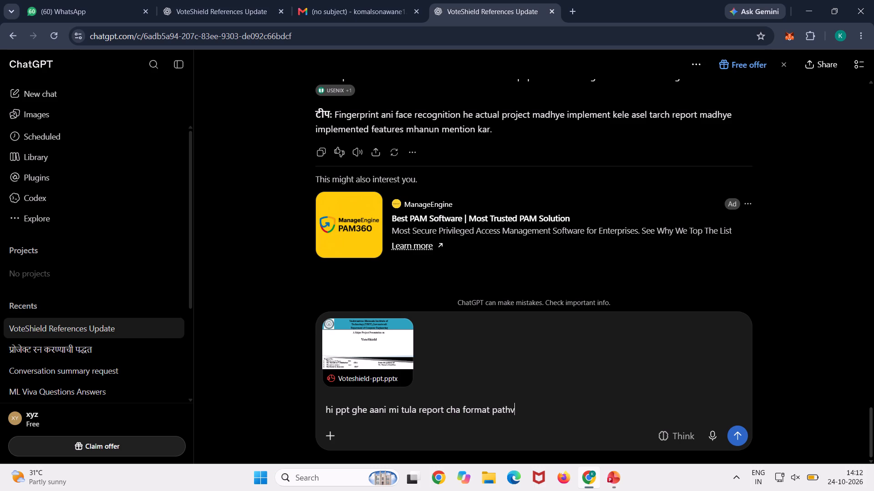
Complete the message accompanying the attached Voteshield-ppt.pptx so it reads "hi ppt ghe aani mi tula report cha format pathvte ok".
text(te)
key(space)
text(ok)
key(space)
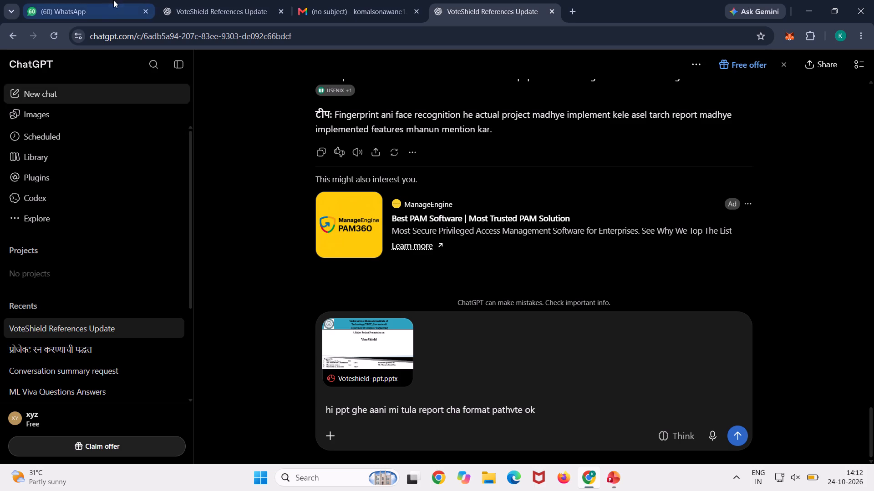